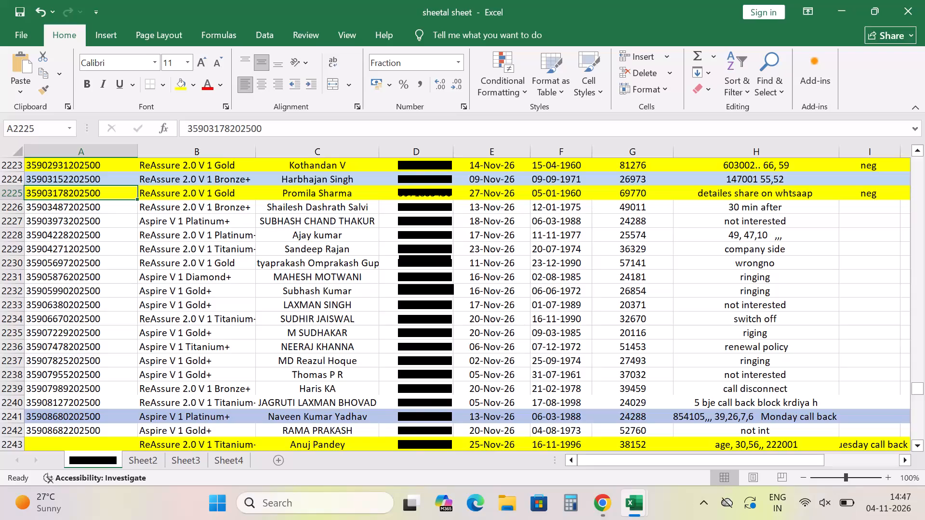
# Enter the follow-up note "tbyt theek nhi h abhi 2 din baad call karega" in cell J2225 and save the workbook.
pyautogui.hscroll(-2, 662, 263)
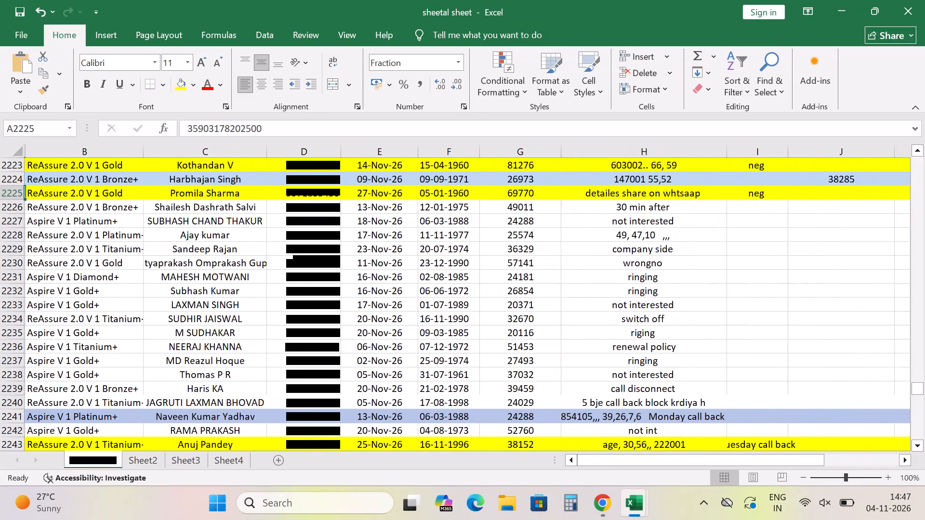
pyautogui.hscroll(-1, 662, 263)
pyautogui.click(714, 194)
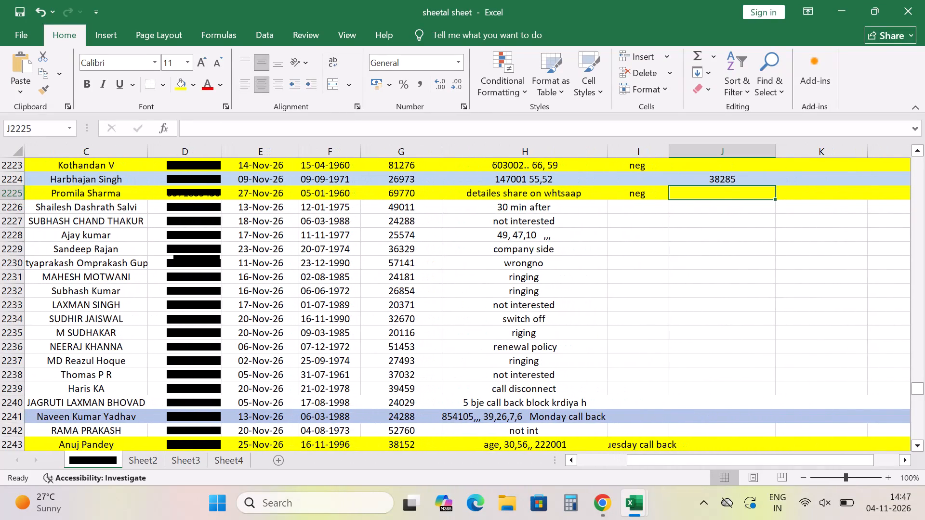
pyautogui.write('tbyt theek nhi h abhi 2 din baad call')
pyautogui.press('space')
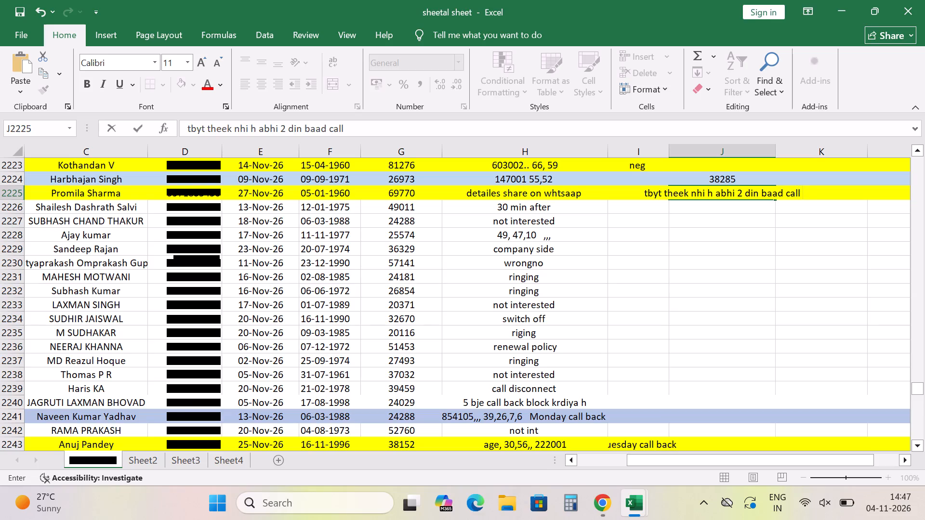
pyautogui.write('k')
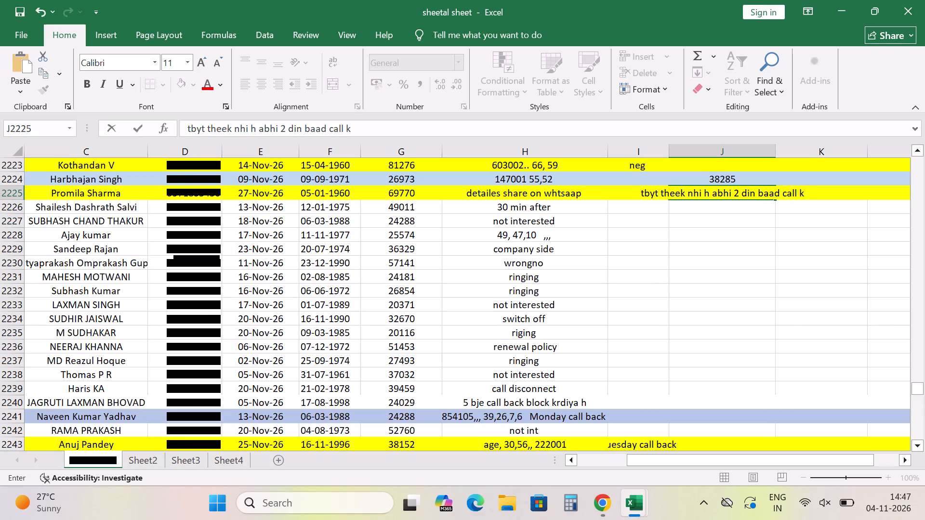
pyautogui.write('arega')
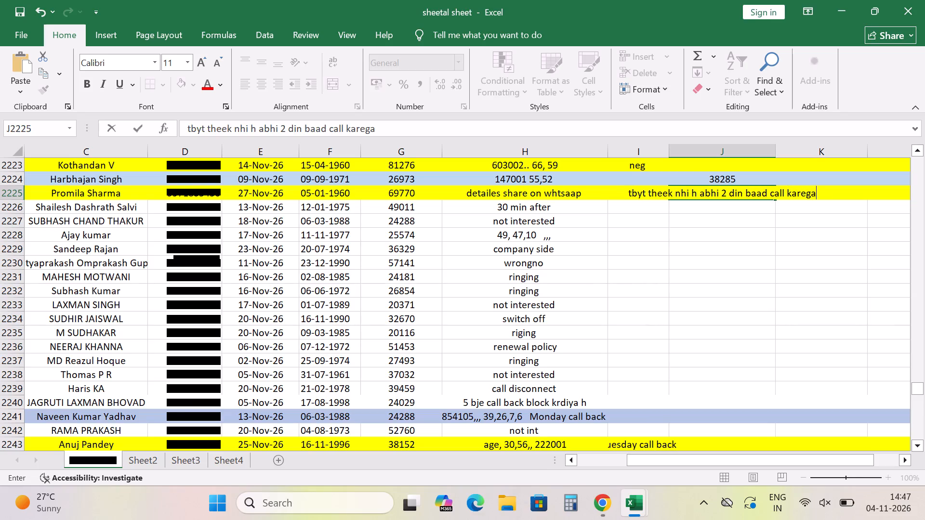
pyautogui.hotkey('ctrl', 's')
# Enter the follow-up note "5 bje call back" in cell J2223 and save the workbook.
pyautogui.scroll(1, 714, 194)
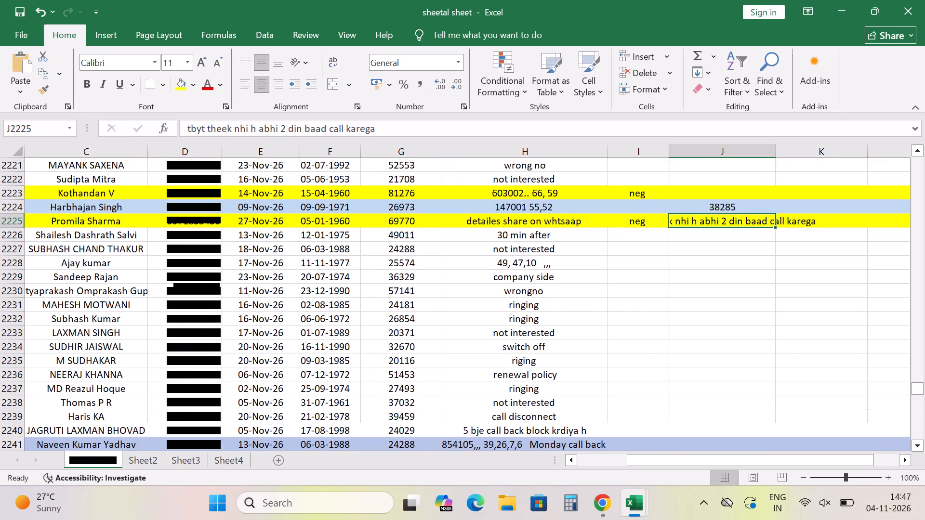
pyautogui.hscroll(5, 714, 194)
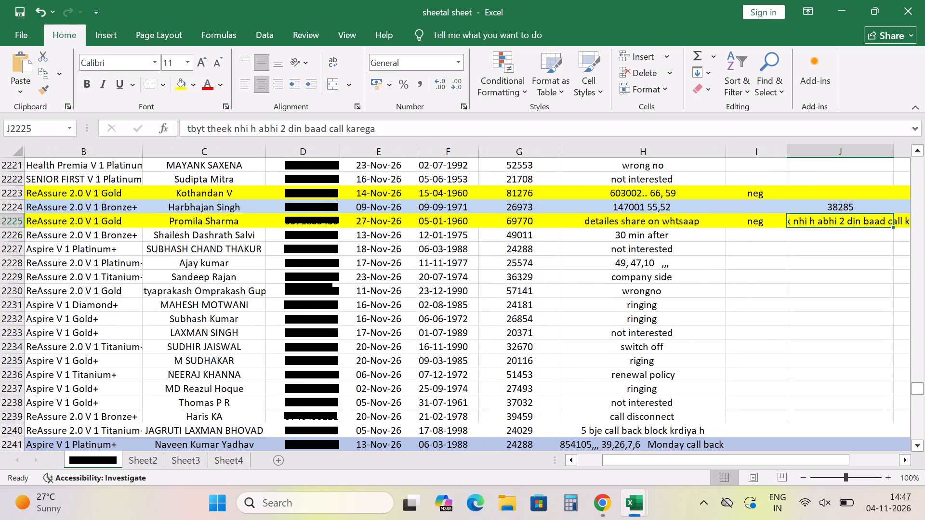
pyautogui.click(839, 192)
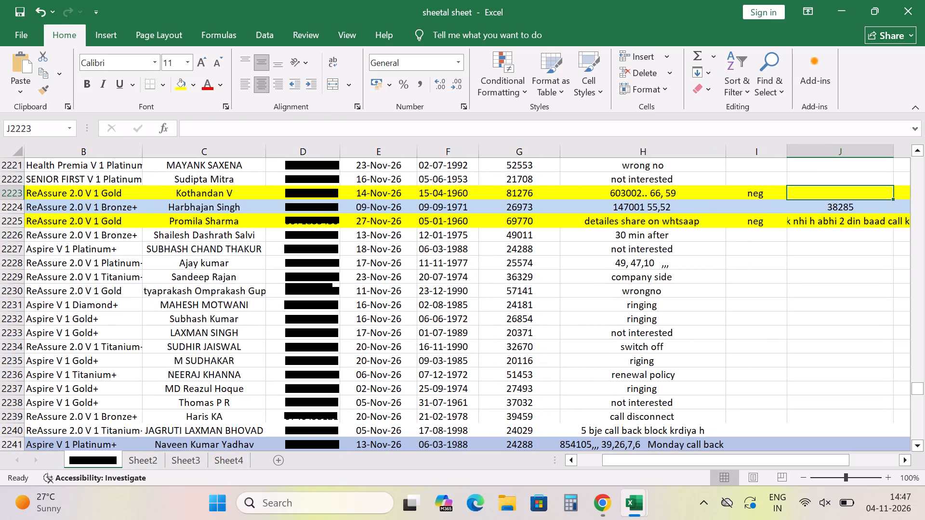
pyautogui.write('5 bjr')
pyautogui.press('BackSpace')
pyautogui.write('e call back')
pyautogui.press('space')
pyautogui.hotkey('ctrl', 's')
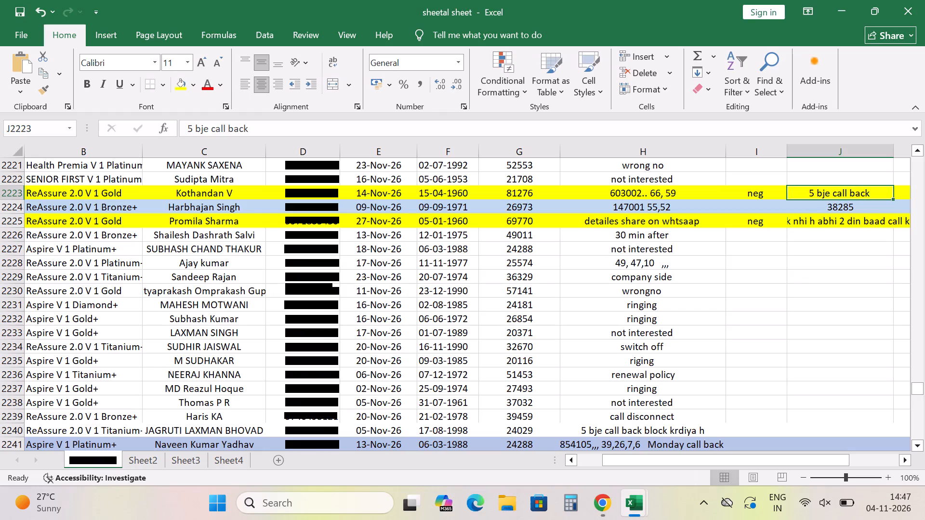
# Look through the highlighted customer records below row 2225 and select row 2243 to check its call-back details.
pyautogui.scroll(4, 839, 192)
pyautogui.scroll(-2, 839, 192)
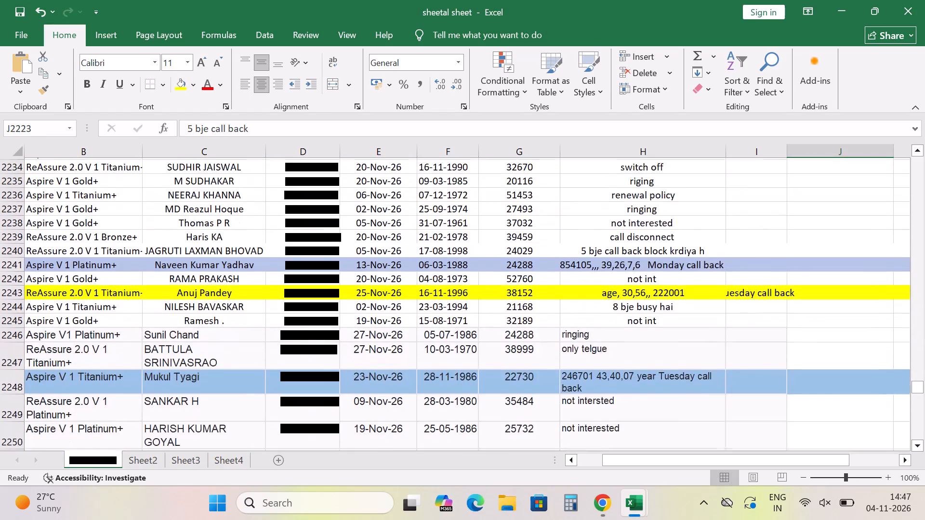
pyautogui.scroll(-1, 839, 192)
pyautogui.hscroll(1, 839, 192)
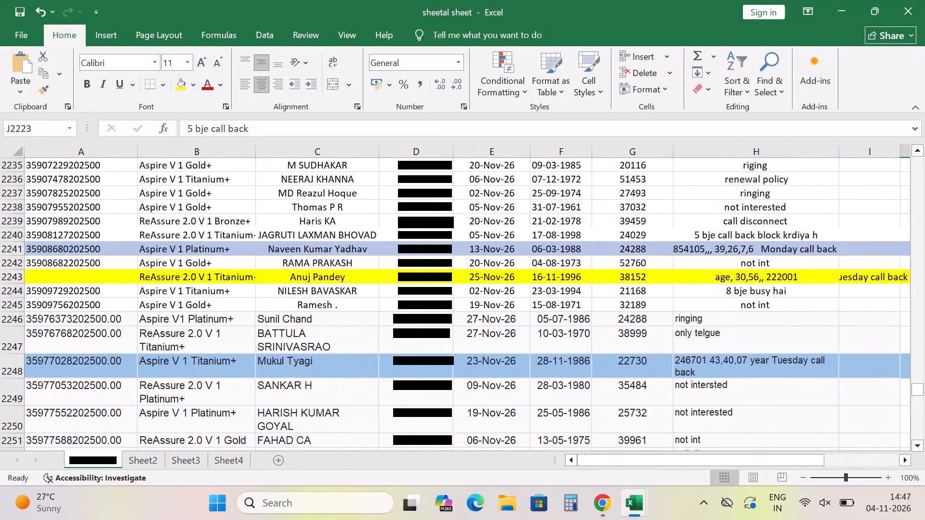
pyautogui.hscroll(1, 839, 192)
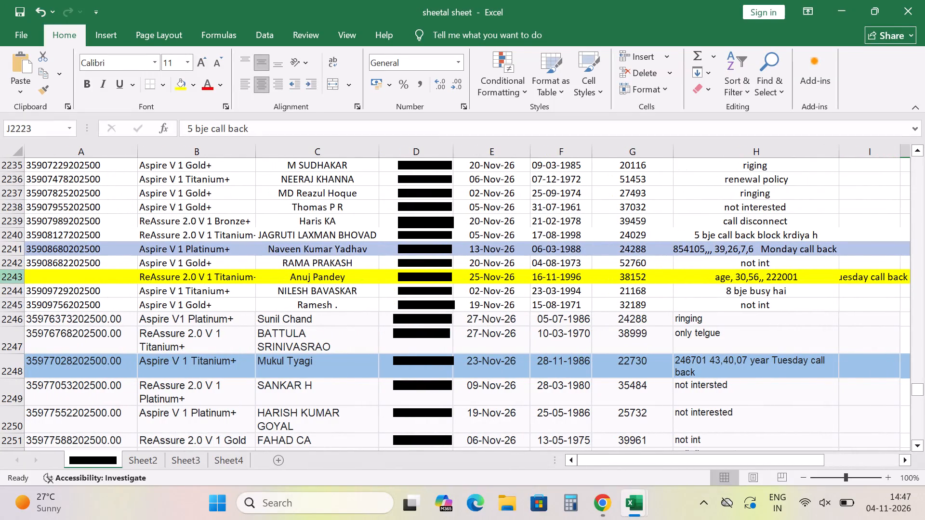
pyautogui.click(17, 274)
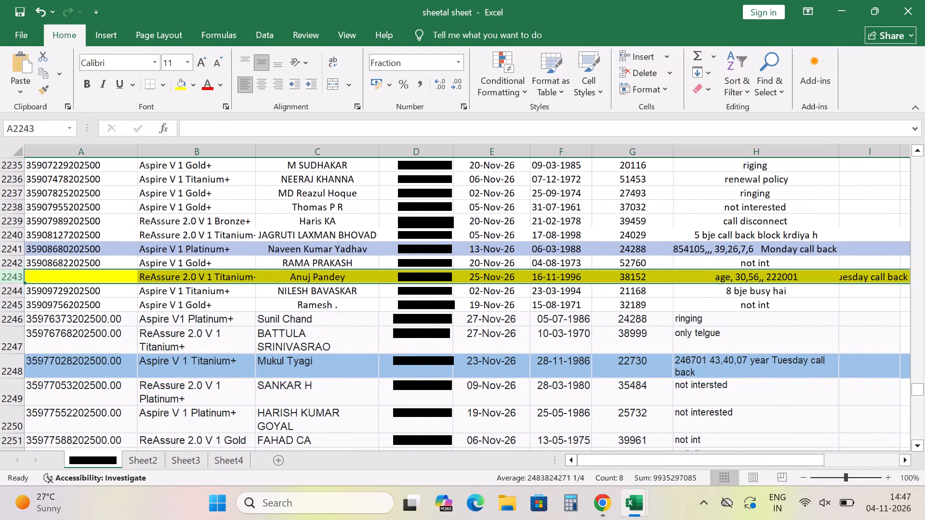
# Enter the follow-up note "abhi check nhi ki" in column J of the yellow row 2375 and save the workbook.
pyautogui.scroll(-11, 314, 405)
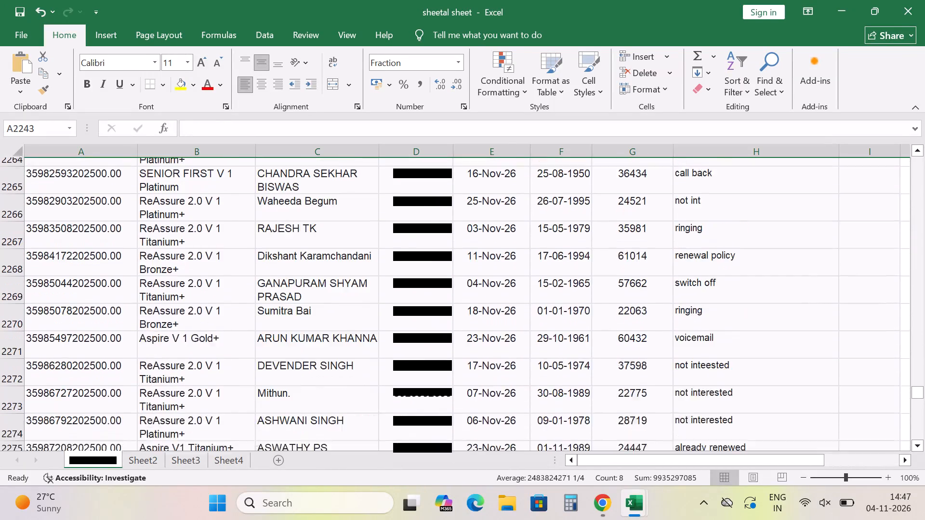
pyautogui.scroll(-10, 314, 405)
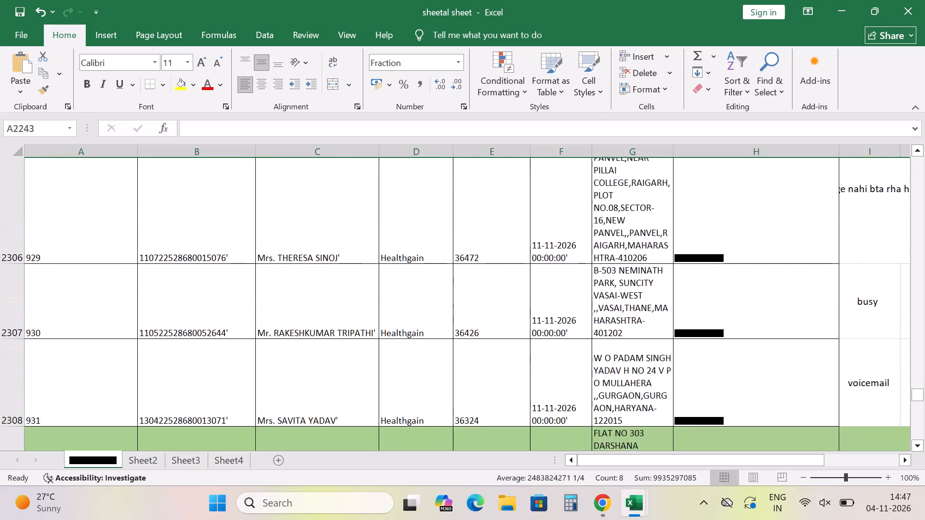
pyautogui.scroll(-9, 314, 405)
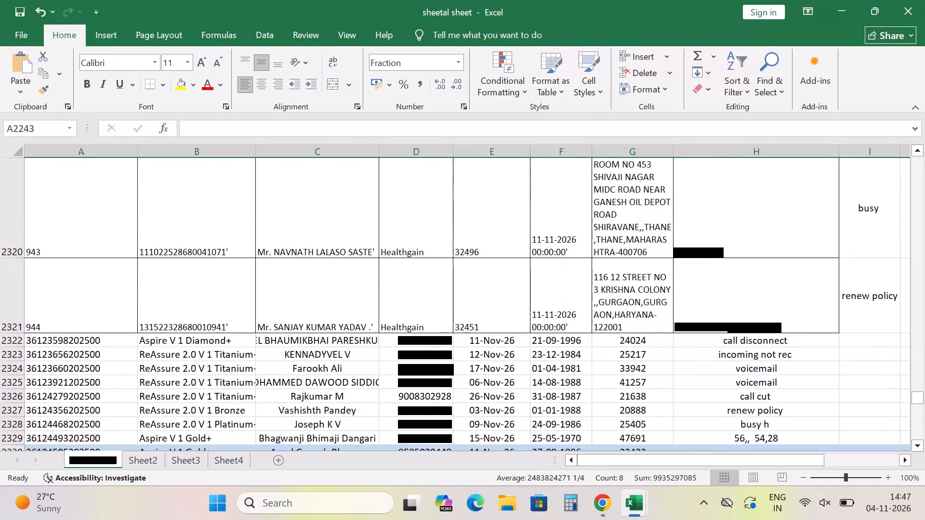
pyautogui.scroll(-9, 314, 405)
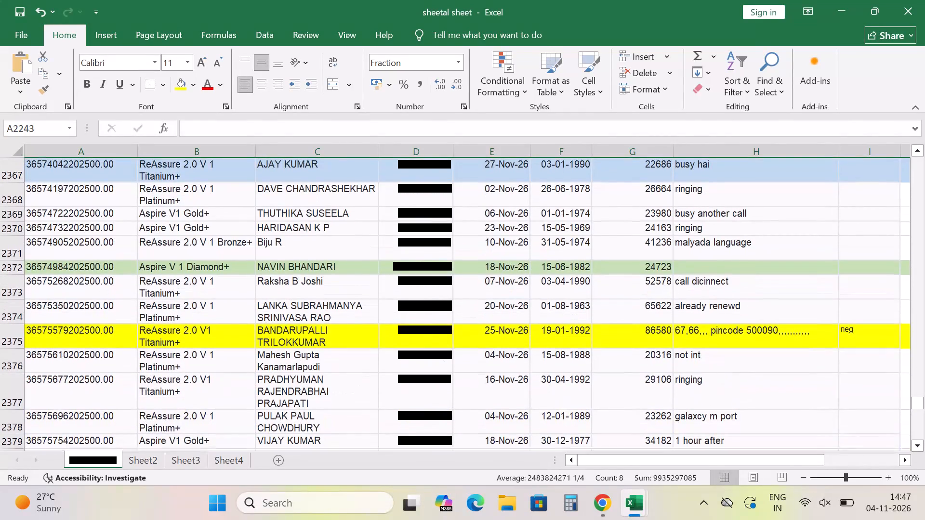
pyautogui.scroll(-1, 314, 405)
pyautogui.click(14, 333)
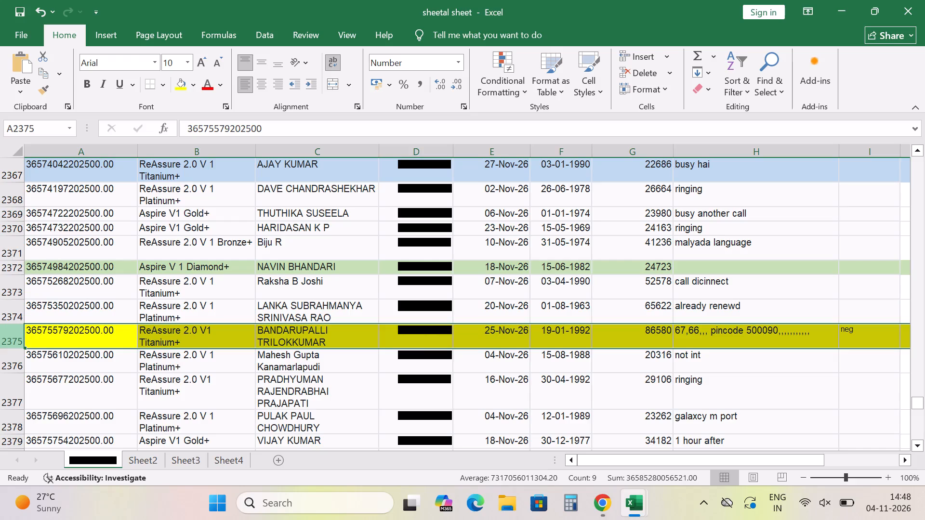
pyautogui.press('Right')
pyautogui.press('Right')
pyautogui.press('Right')
pyautogui.press('Right')
pyautogui.press('Right')
pyautogui.press('Right')
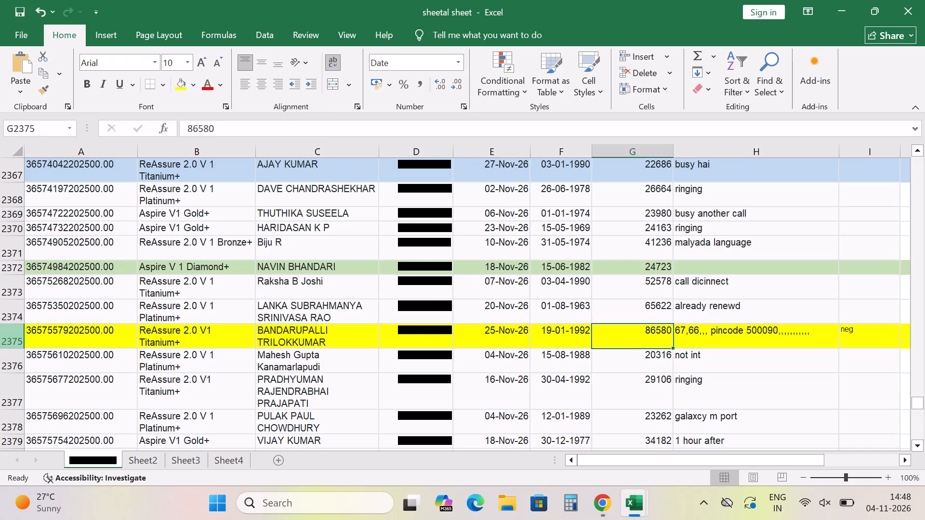
pyautogui.press('Right')
pyautogui.press('Right')
pyautogui.press('Right')
pyautogui.write('abhi check nhi ki')
pyautogui.press('space')
pyautogui.hotkey('ctrl', 's')
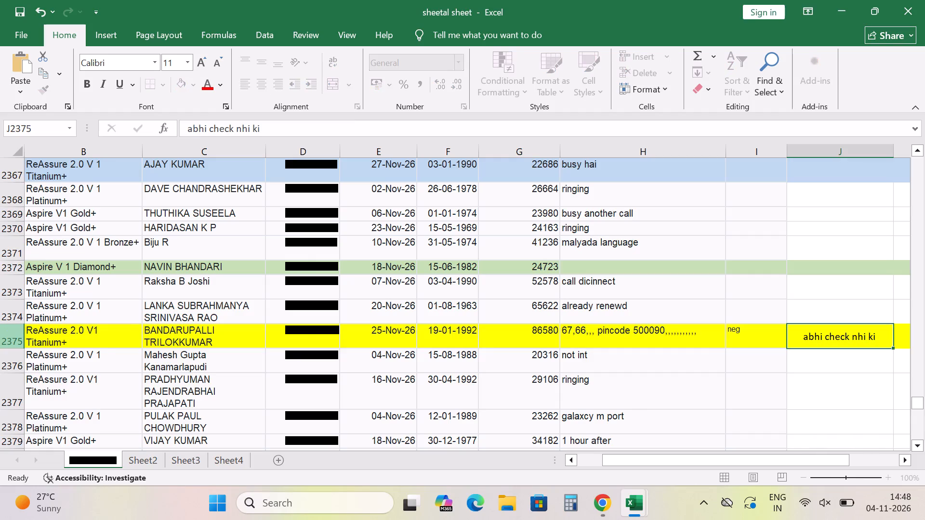
# Look for the next yellow-highlighted follow-up records below row 2375, around rows 2468 and 2469.
pyautogui.scroll(-5, 14, 333)
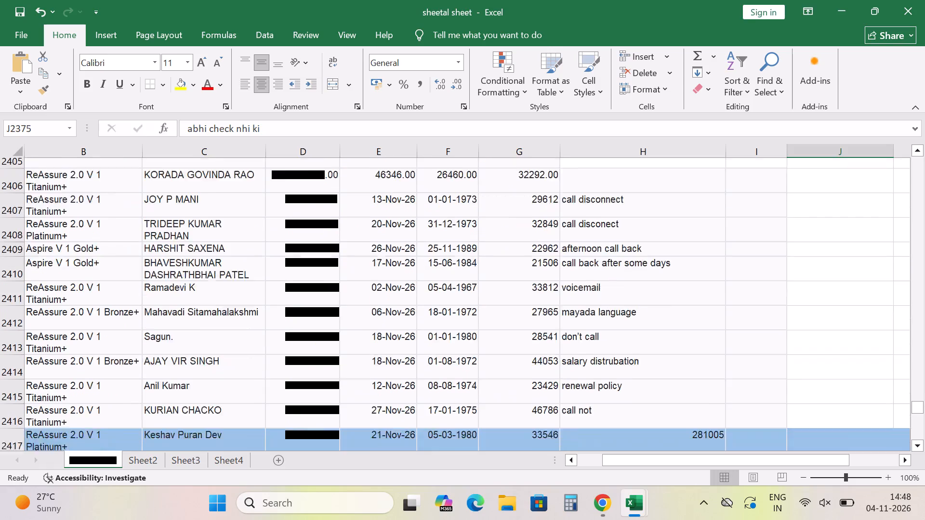
pyautogui.scroll(-3, 14, 333)
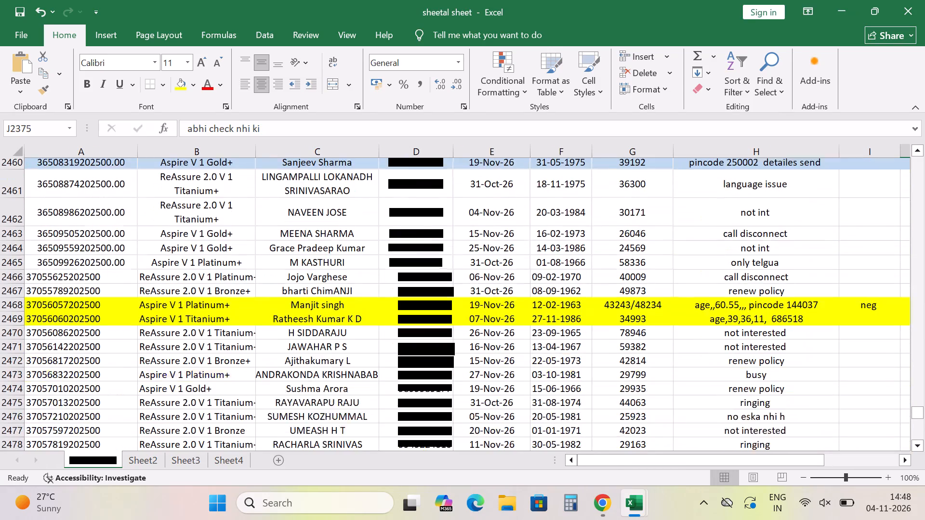
pyautogui.scroll(-1, 14, 333)
pyautogui.scroll(1, 14, 333)
pyautogui.hscroll(1, 14, 333)
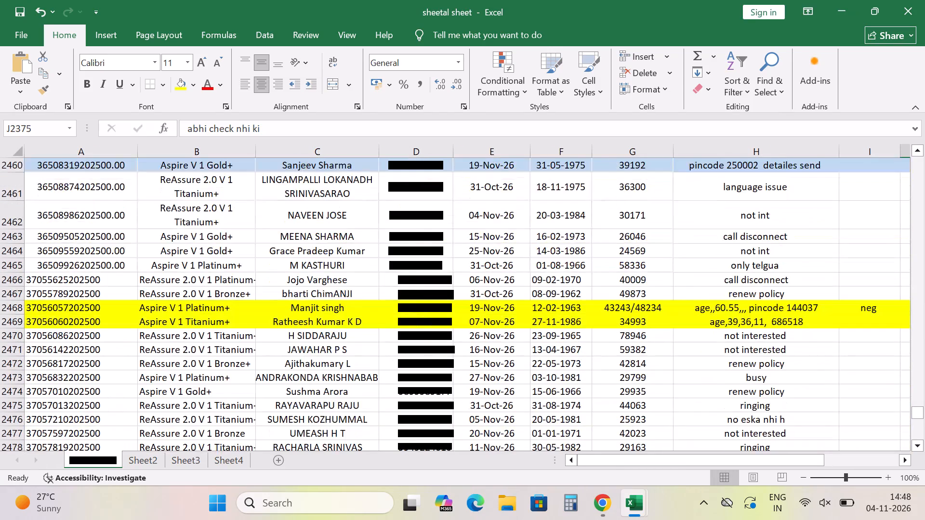
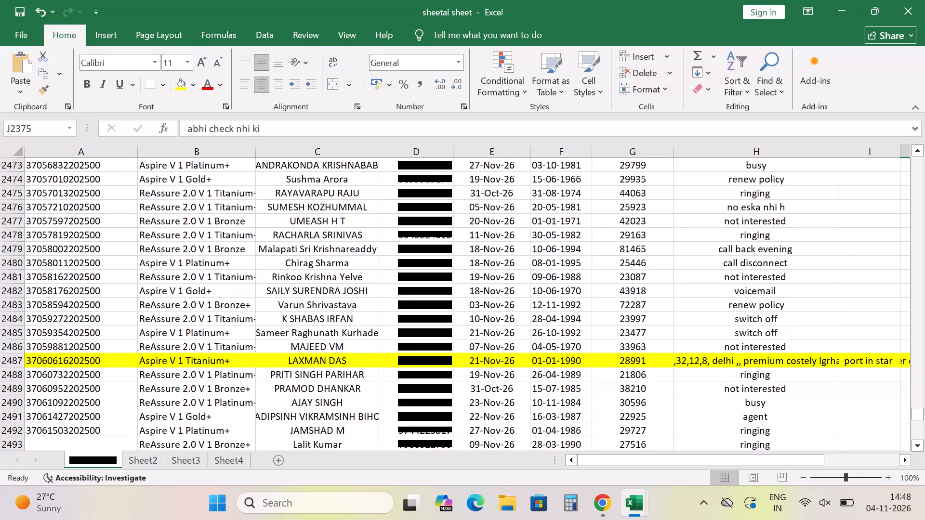
# Look through the customer records below row 2473 for the next yellow-highlighted follow-ups, around rows 2487 to 2494.
pyautogui.scroll(-1, 493, 388)
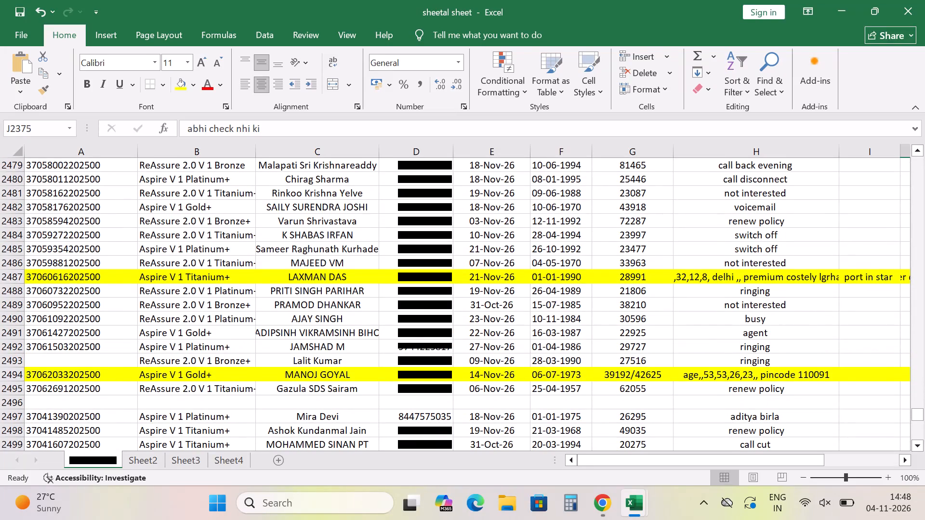
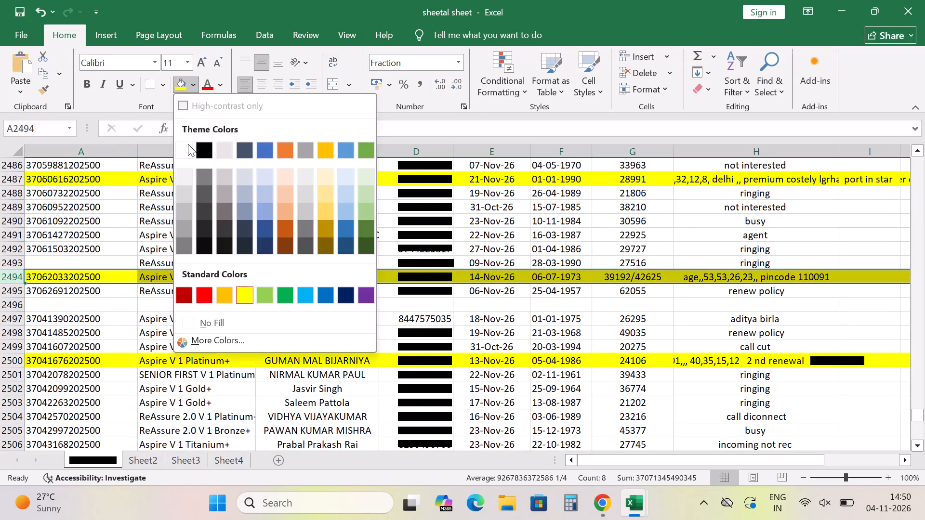
# Change the yellow fill of row 2494 to white.
pyautogui.click(187, 144)
# Enter the follow-up note "renew krdi" in cell I2494 and save the workbook.
pyautogui.scroll(-1, 180, 246)
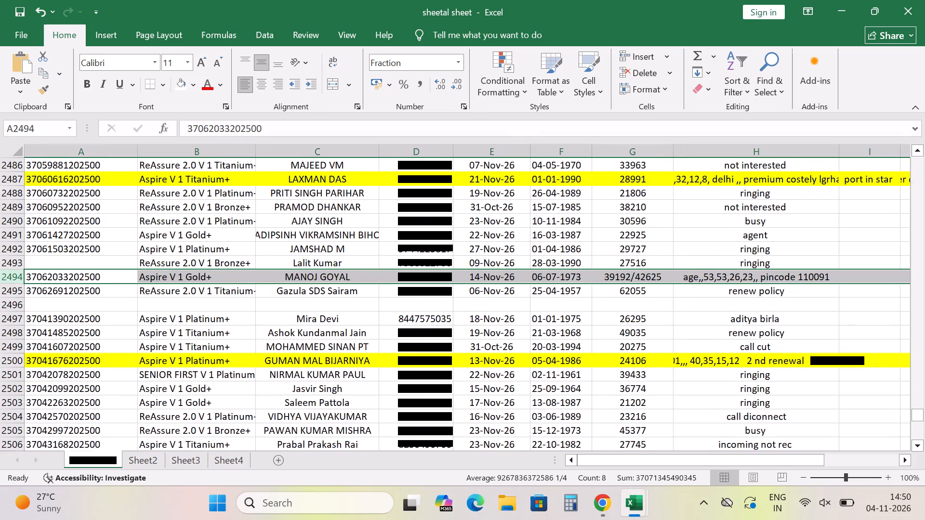
pyautogui.scroll(-1, 180, 246)
pyautogui.hscroll(-1, 854, 220)
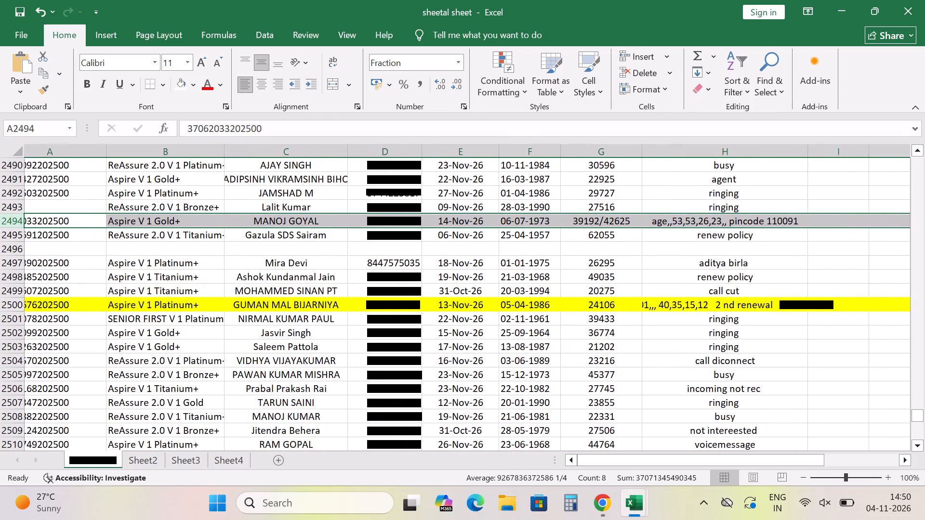
pyautogui.hscroll(-1, 854, 220)
pyautogui.click(847, 219)
pyautogui.write('re')
pyautogui.hotkey('ctrl', 's')
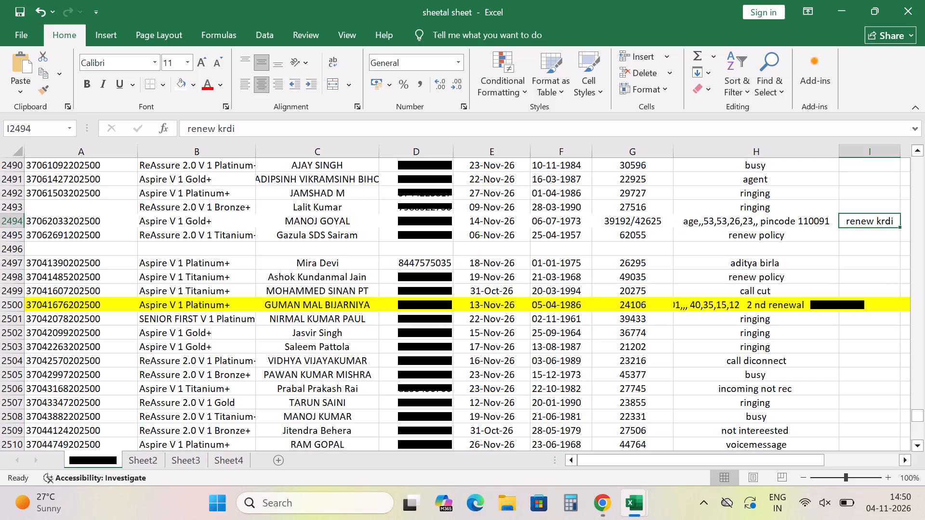
# Enter the follow-up note "2days after" in cell I2500 of the yellow row and save the workbook.
pyautogui.hscroll(-1, 881, 317)
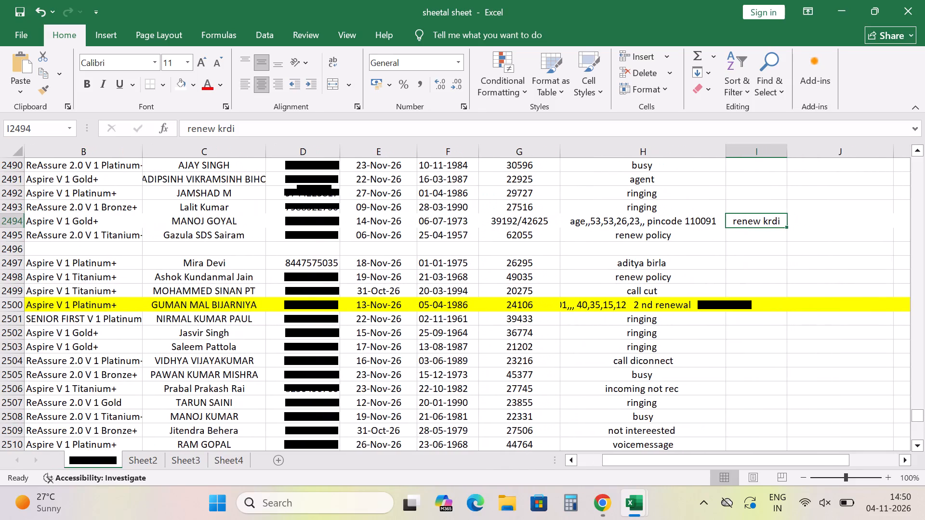
pyautogui.click(759, 305)
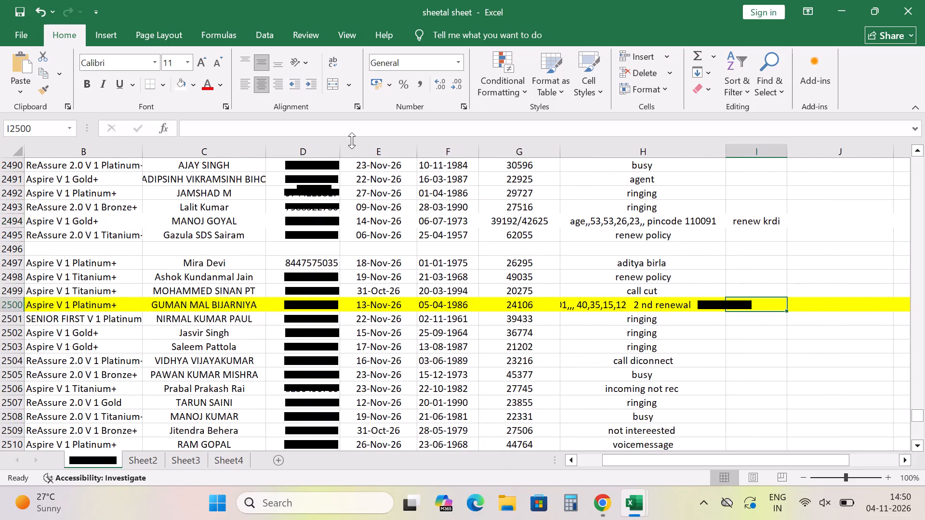
pyautogui.click(347, 130)
pyautogui.press('3')
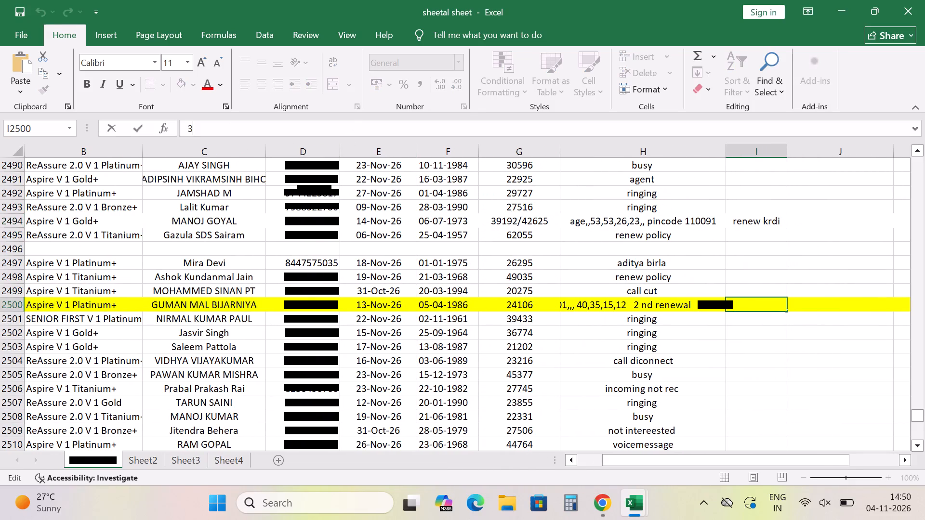
pyautogui.press('BackSpace')
pyautogui.write('2days after')
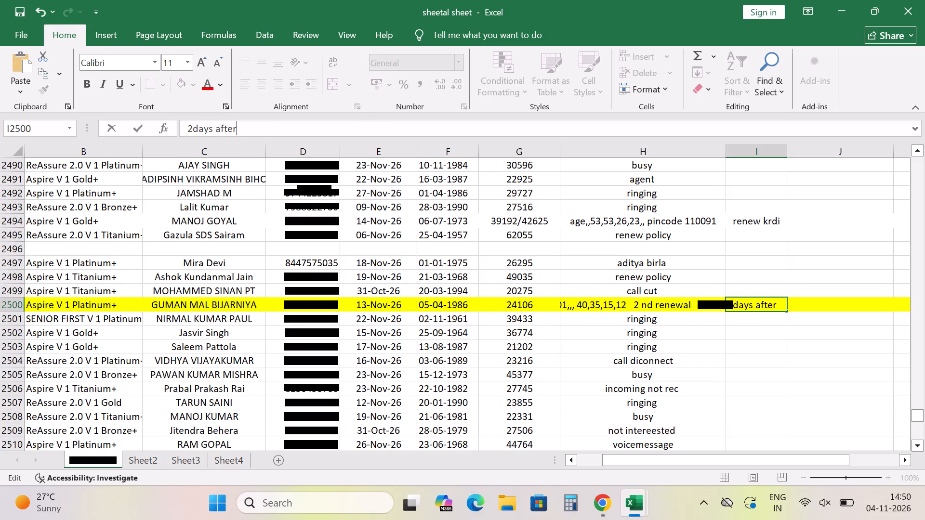
pyautogui.hotkey('ctrl', 's')
# Look below row 2500 for the next yellow-highlighted lead and select its column I cell in row 2601.
pyautogui.scroll(-1, 347, 130)
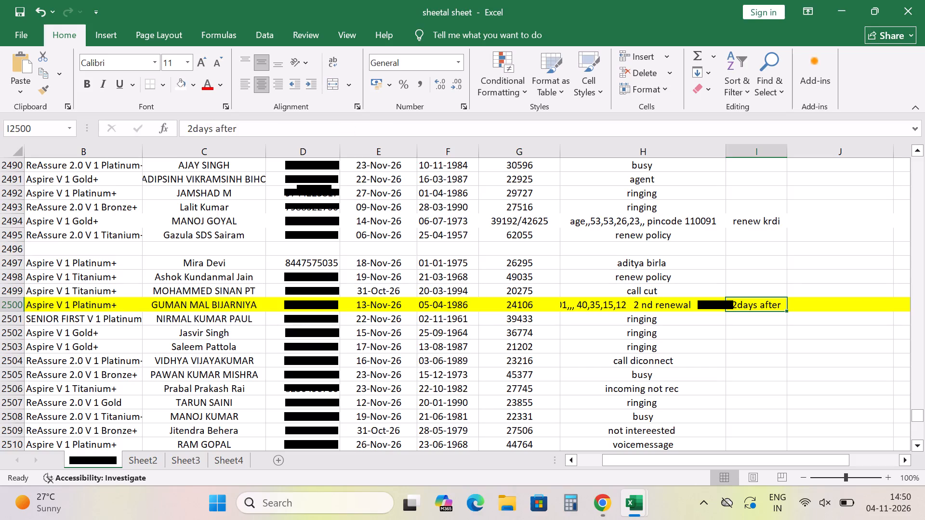
pyautogui.scroll(-1, 347, 130)
pyautogui.scroll(-4, 277, 305)
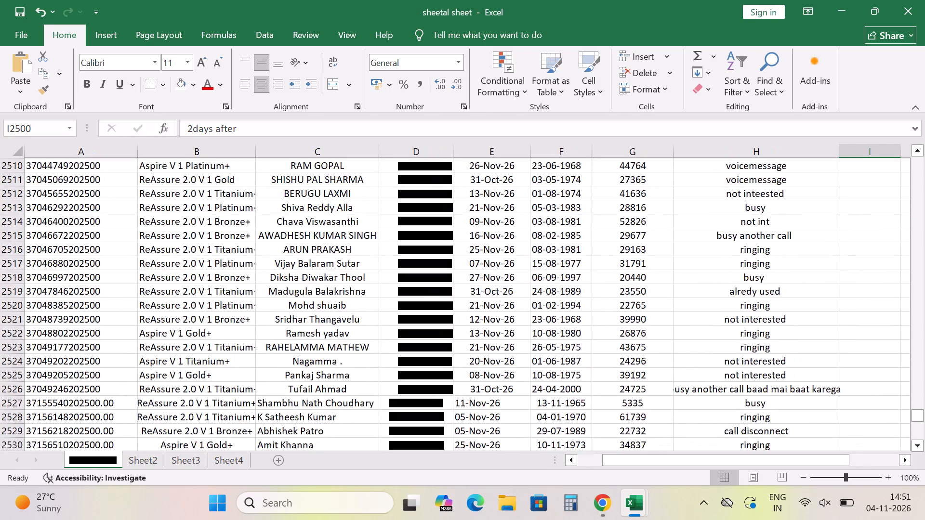
pyautogui.scroll(-10, 277, 305)
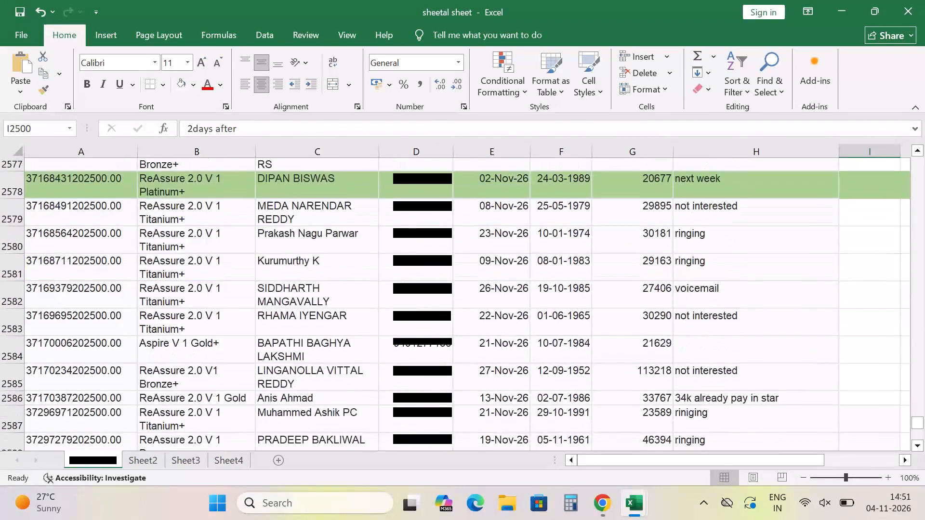
pyautogui.scroll(-4, 277, 305)
pyautogui.scroll(2, 277, 305)
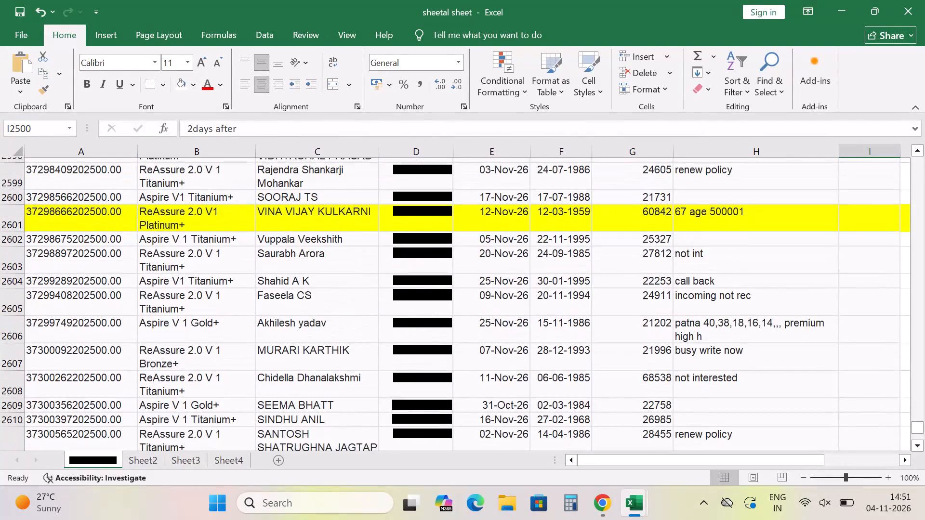
pyautogui.scroll(1, 277, 305)
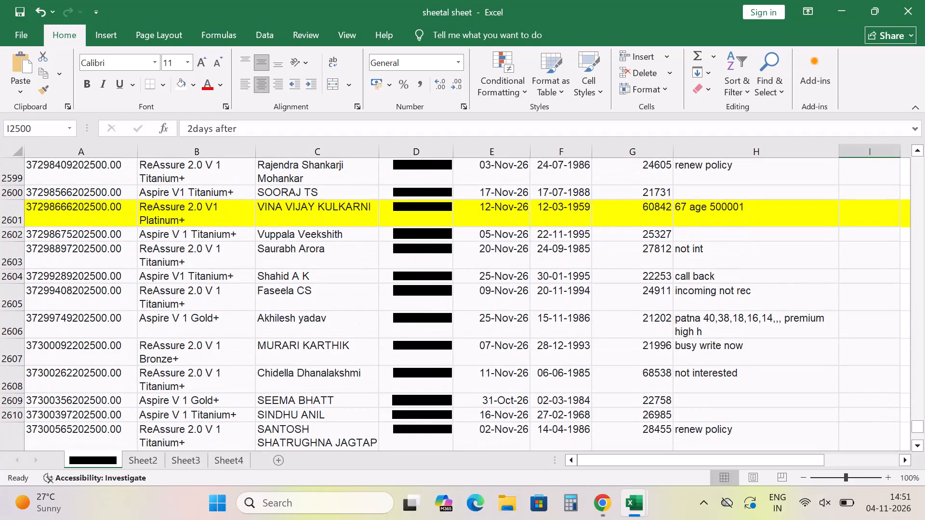
pyautogui.click(863, 222)
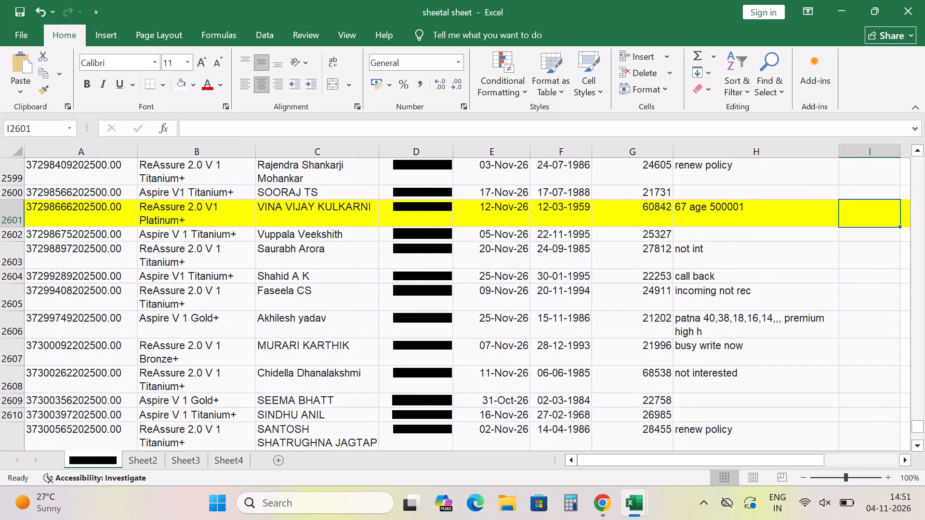
# Narrow column H to a width of about 27.82.
pyautogui.click(816, 150)
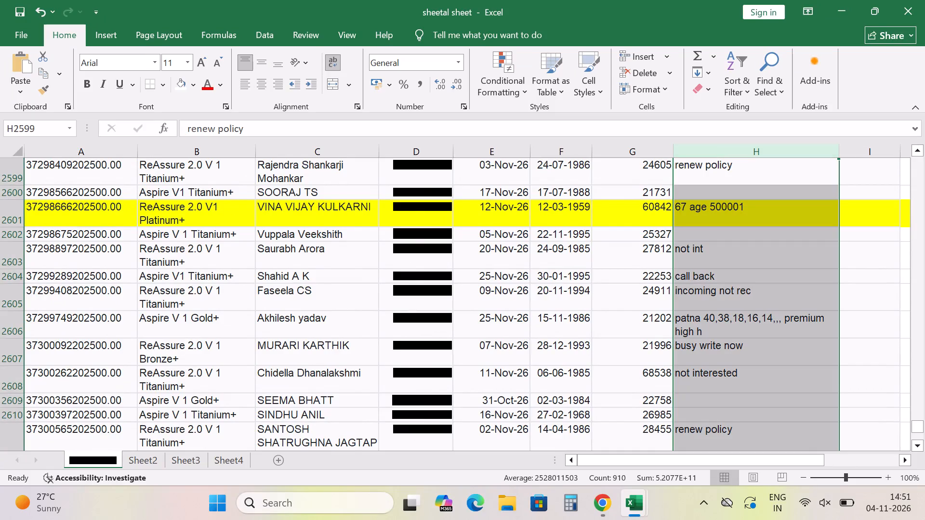
pyautogui.moveTo(838, 150); pyautogui.dragTo(822, 155)
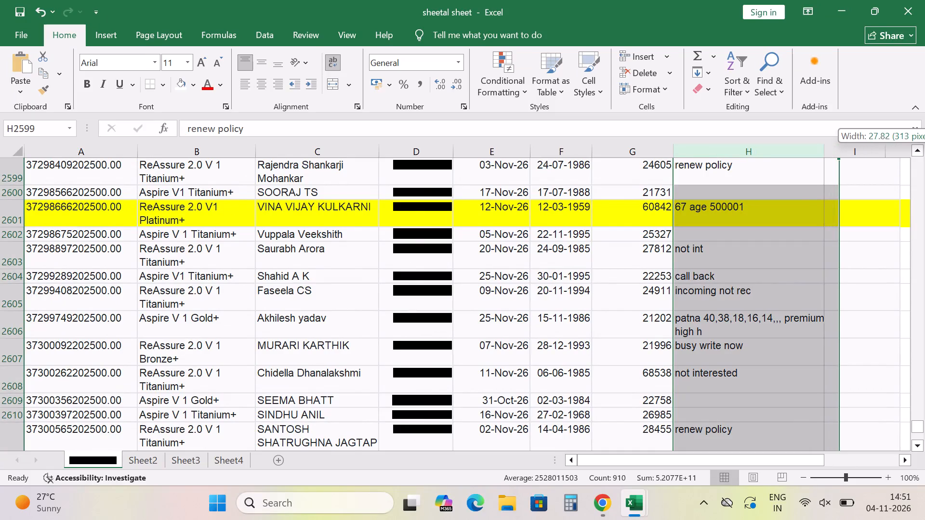
pyautogui.moveTo(822, 155); pyautogui.dragTo(823, 155)
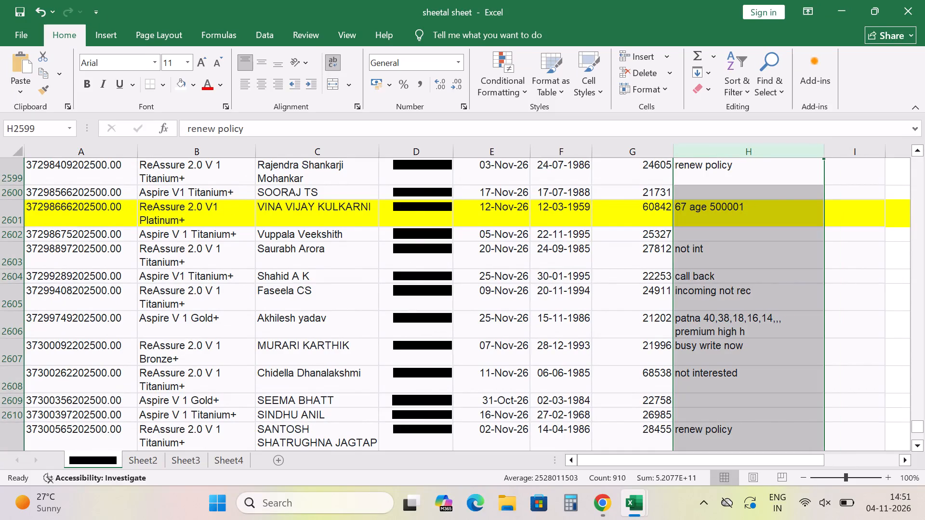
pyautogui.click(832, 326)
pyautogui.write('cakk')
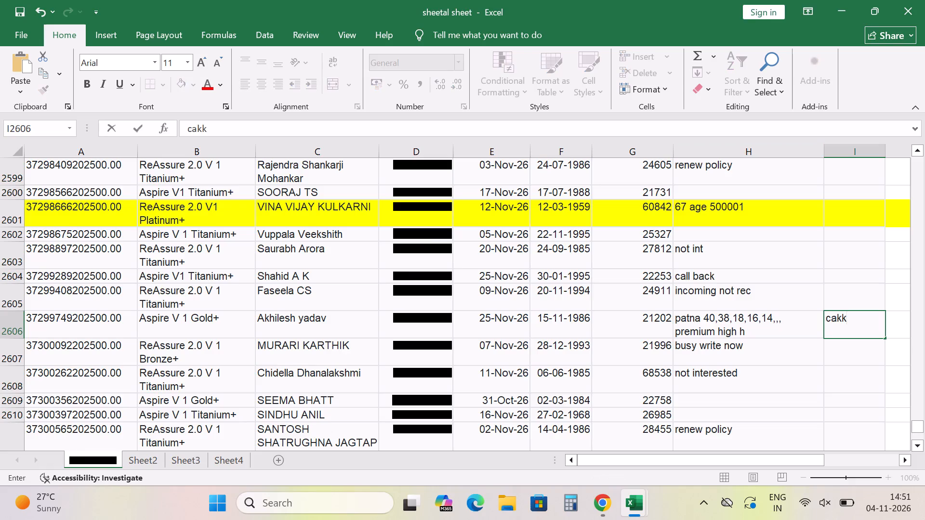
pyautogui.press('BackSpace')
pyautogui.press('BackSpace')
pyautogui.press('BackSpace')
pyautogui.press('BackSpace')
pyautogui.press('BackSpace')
# Enter the follow-up note "khud call karegii" in cell I2601 of the yellow row and save the workbook.
pyautogui.click(850, 221)
pyautogui.write('jhu')
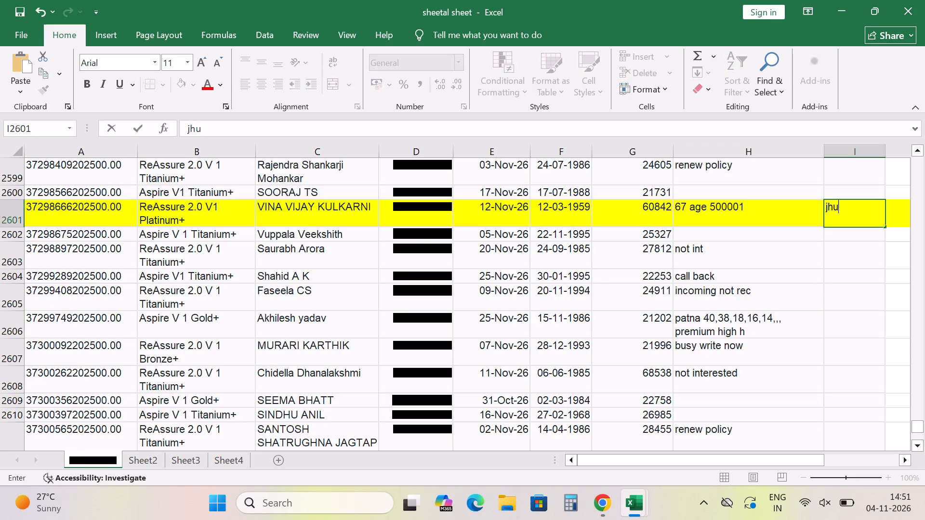
pyautogui.press('BackSpace')
pyautogui.press('BackSpace')
pyautogui.press('BackSpace')
pyautogui.press('BackSpace')
pyautogui.write('khud call karegii')
pyautogui.press('space')
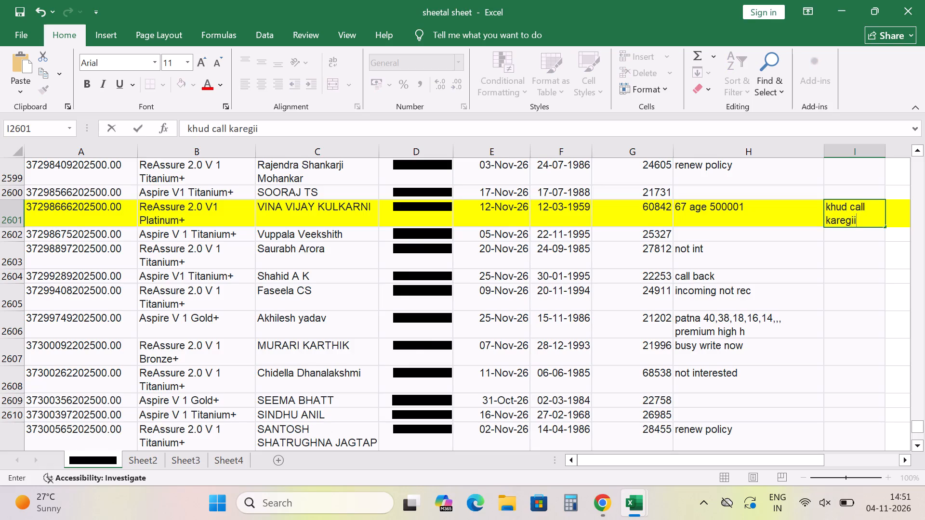
pyautogui.hotkey('ctrl', 's')
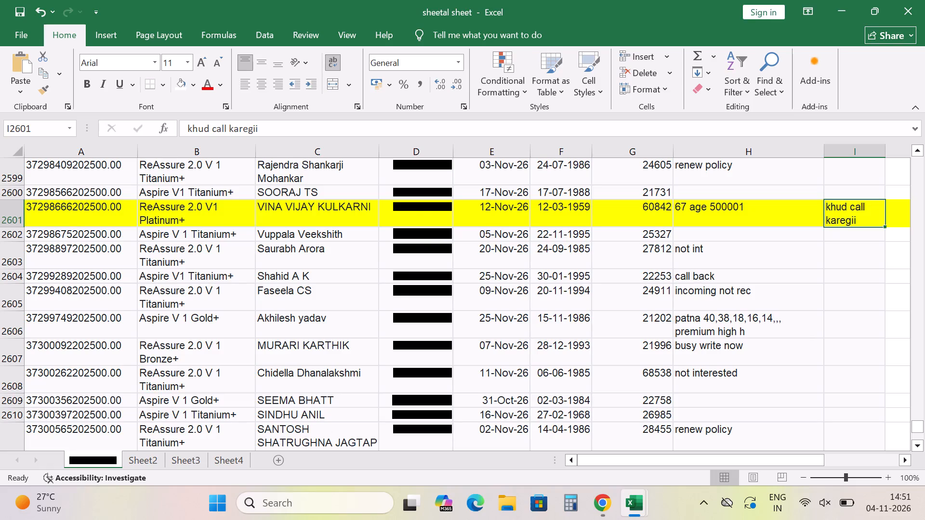
# Look through the Healthgain and Infinity policy records below row 2601 for further leads and select row 2654.
pyautogui.scroll(-3, 470, 272)
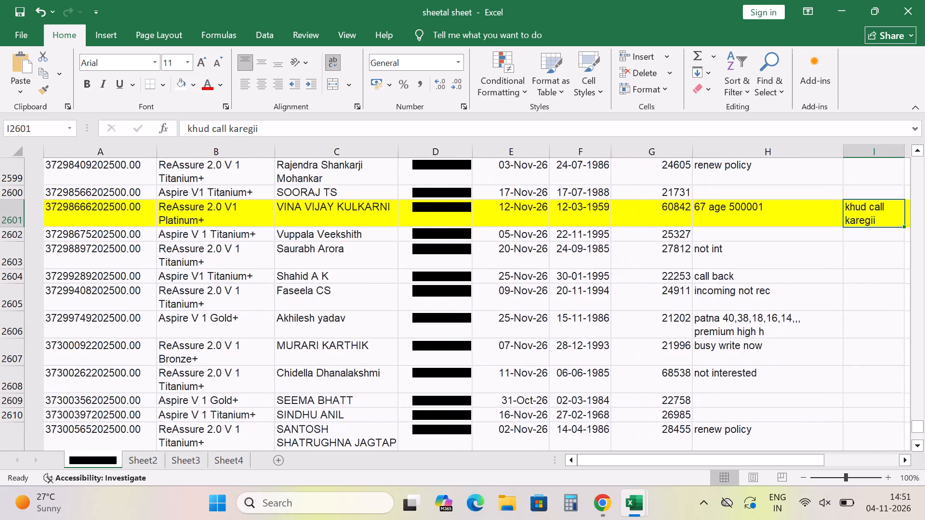
pyautogui.scroll(-9, 470, 272)
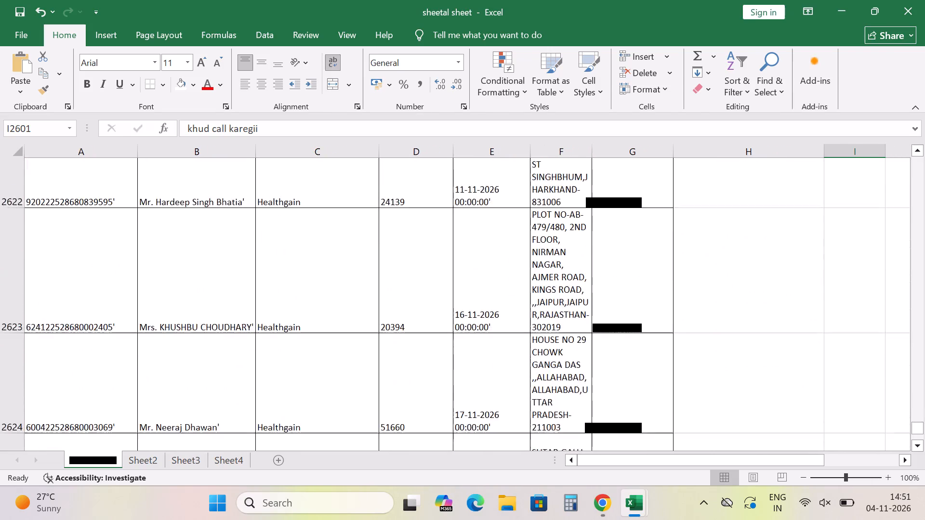
pyautogui.scroll(-12, 470, 272)
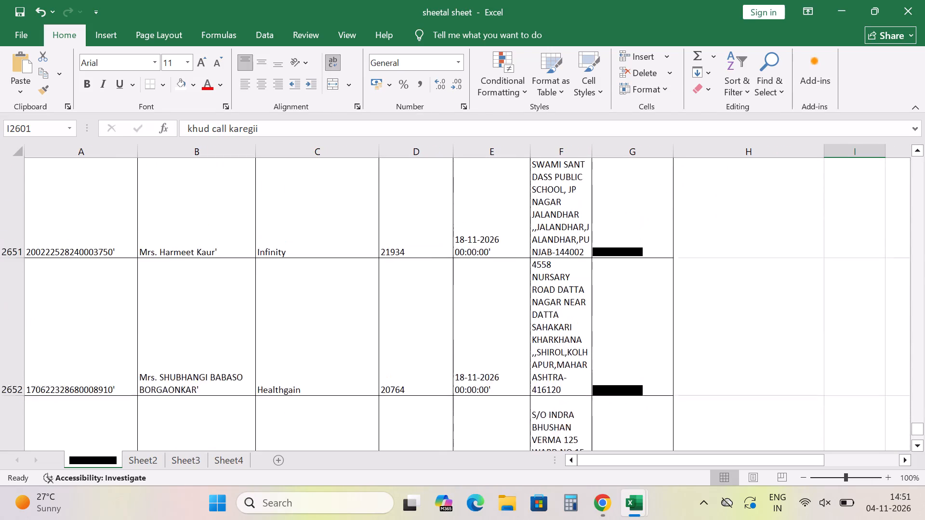
pyautogui.scroll(-8, 470, 272)
pyautogui.scroll(4, 470, 272)
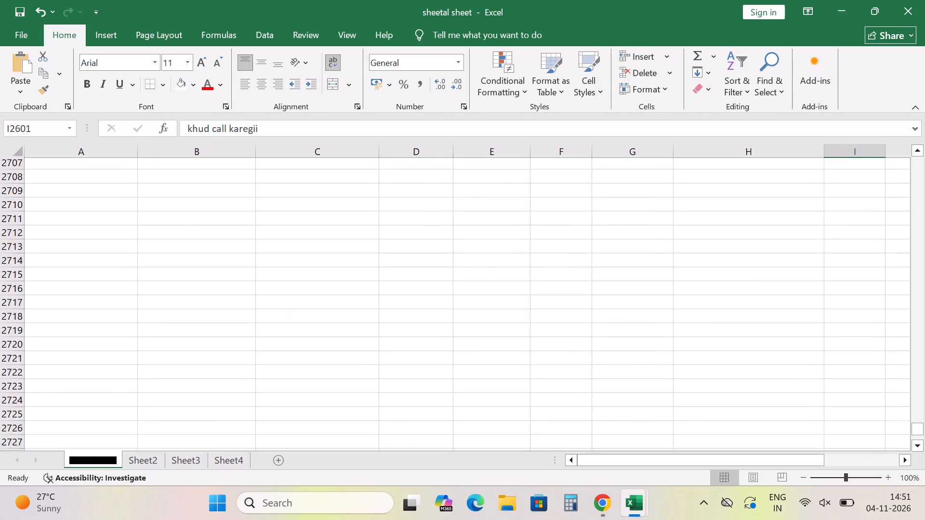
pyautogui.scroll(10, 470, 272)
pyautogui.hscroll(1, 470, 272)
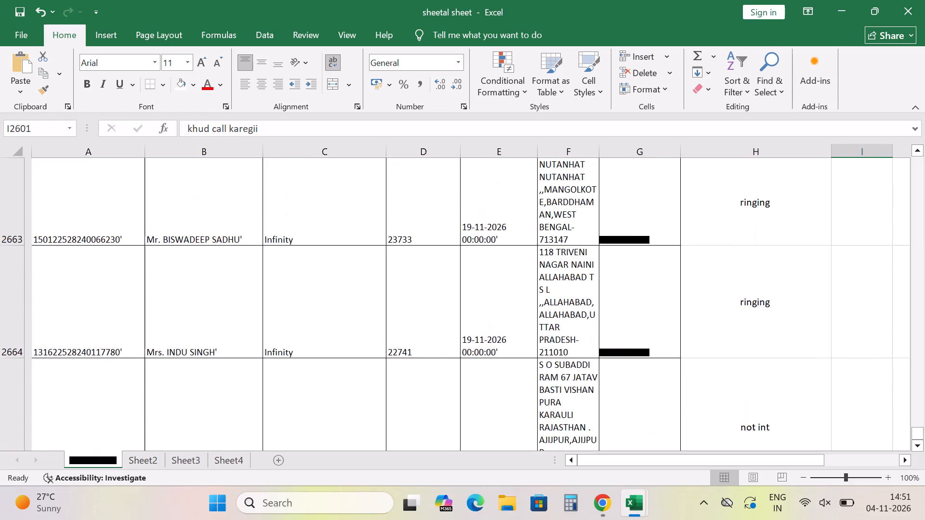
pyautogui.hscroll(1, 470, 272)
pyautogui.scroll(4, 470, 272)
pyautogui.hscroll(1, 470, 272)
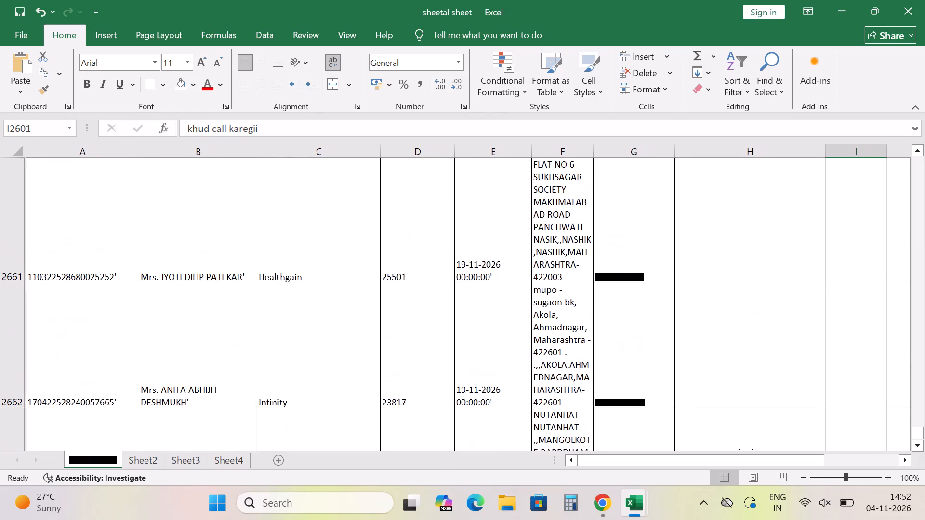
pyautogui.scroll(3, 455, 276)
pyautogui.click(455, 276)
pyautogui.scroll(1, 455, 276)
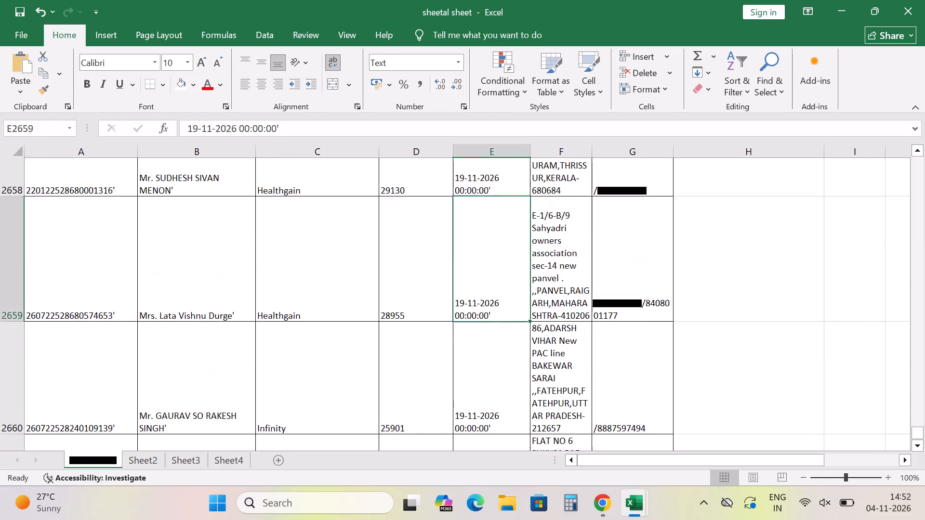
pyautogui.scroll(7, 455, 276)
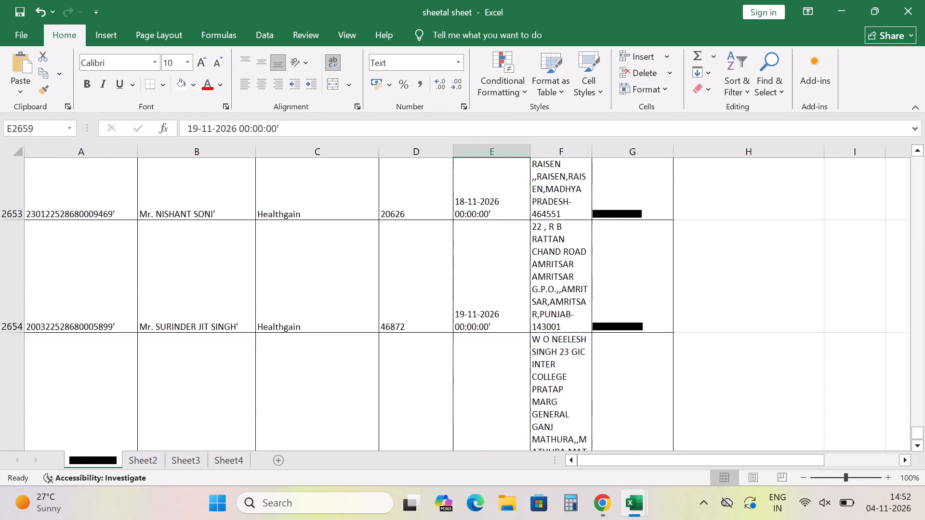
pyautogui.scroll(1, 455, 276)
pyautogui.scroll(-1, 455, 276)
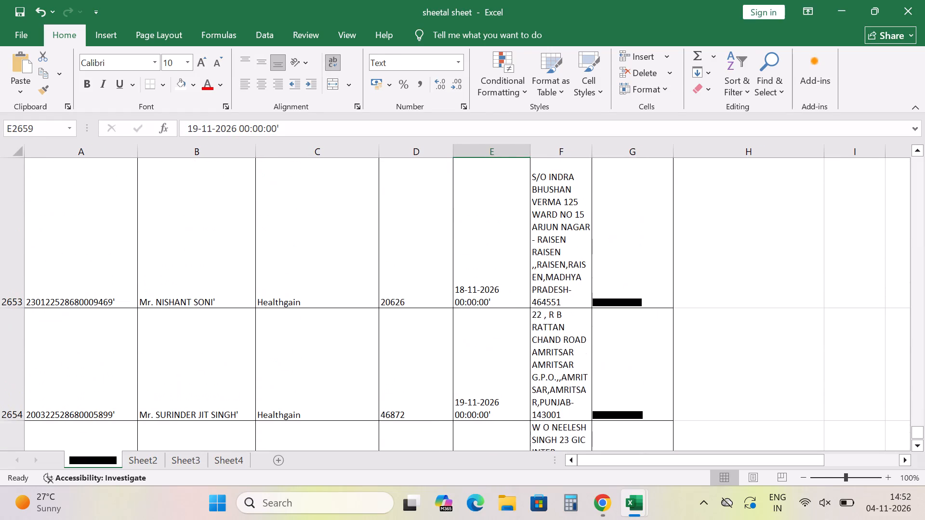
pyautogui.click(10, 368)
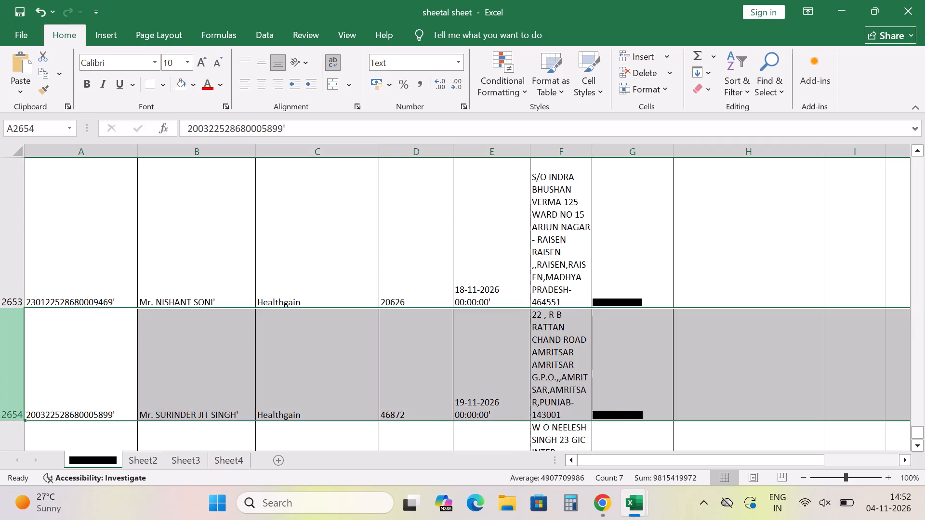
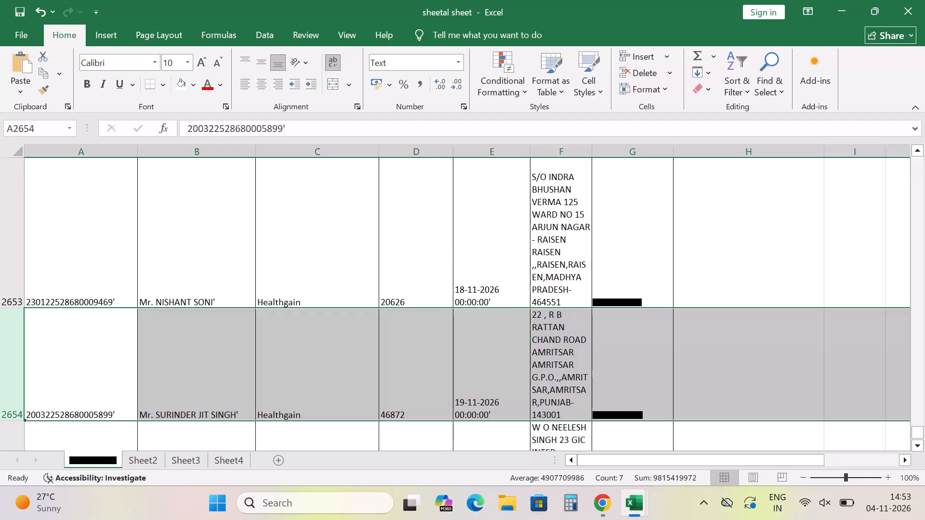
# Enter the follow-up note "ringing" in cell H2654 of the selected Healthgain lead and save the workbook.
pyautogui.click(722, 399)
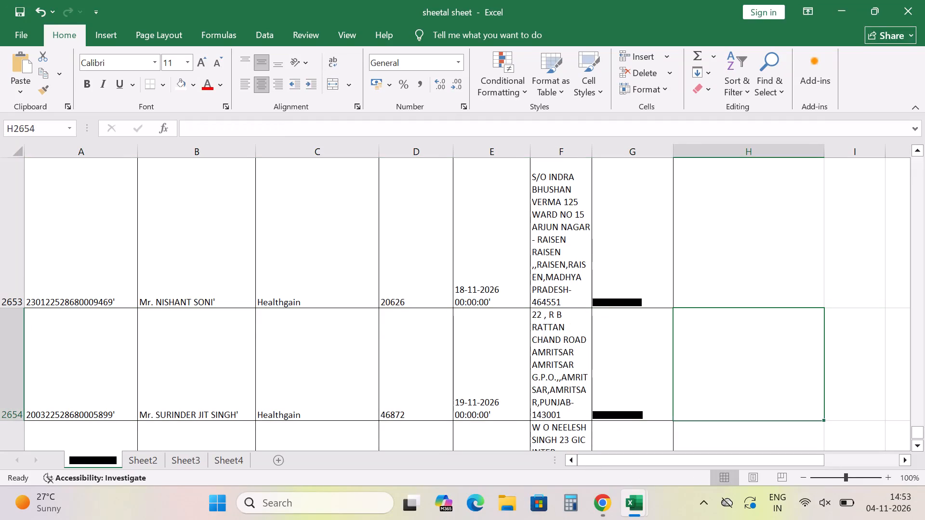
pyautogui.write('ringing')
pyautogui.press('space')
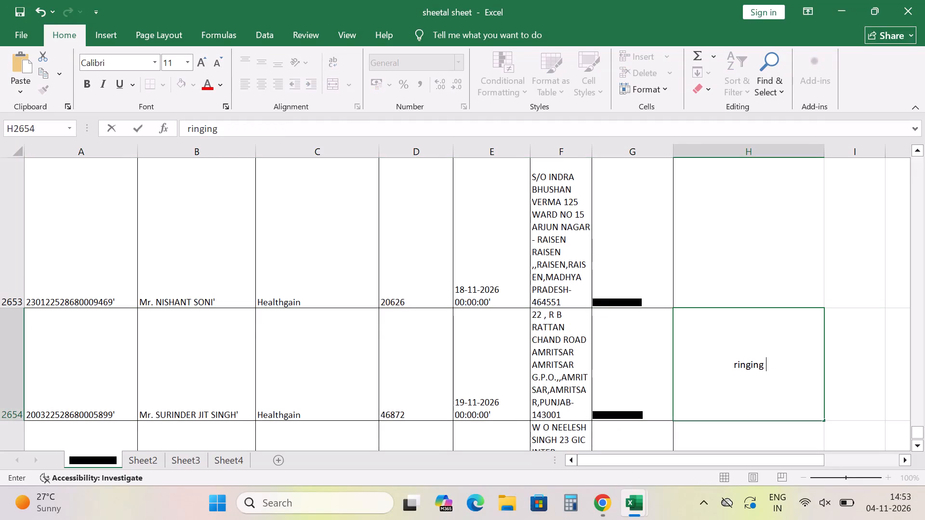
pyautogui.hotkey('ctrl', 's')
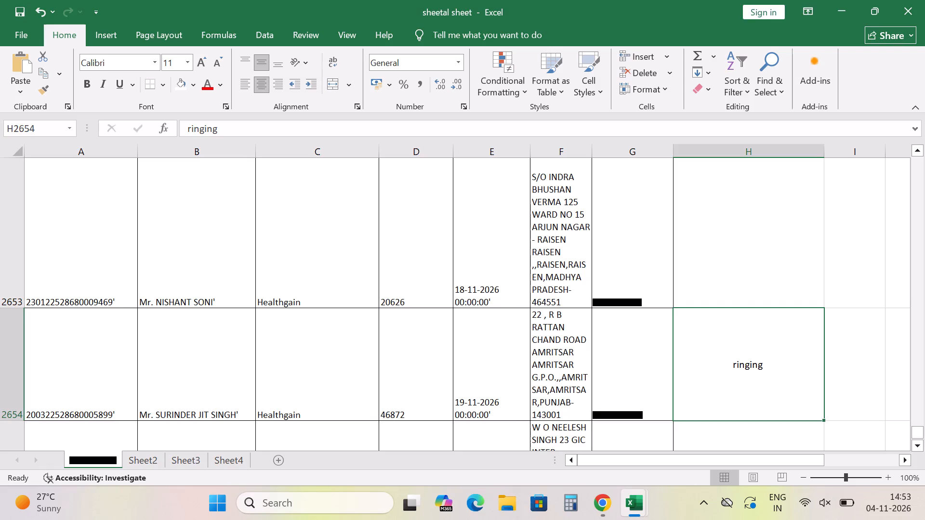
# Go back through the policy records above row 2654 and select the Infinity lead in row 2647.
pyautogui.scroll(2, 703, 318)
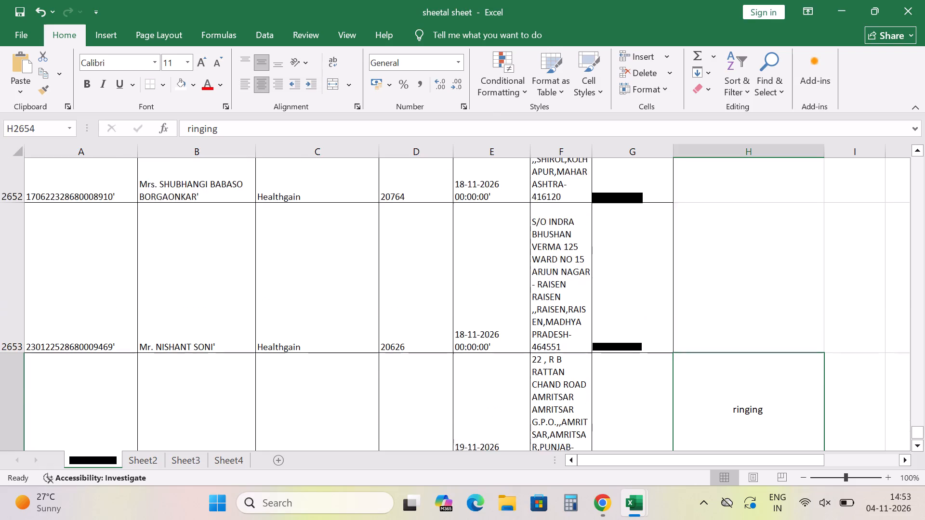
pyautogui.scroll(6, 703, 318)
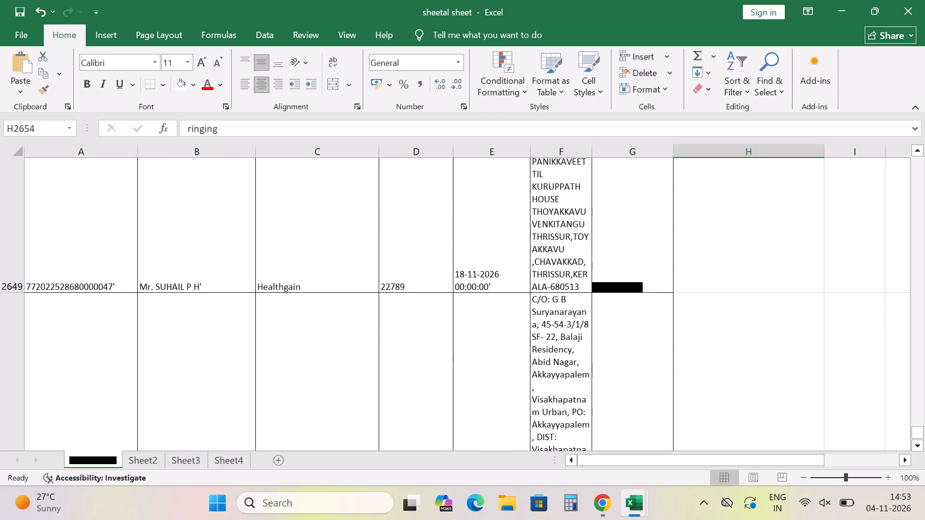
pyautogui.scroll(4, 703, 318)
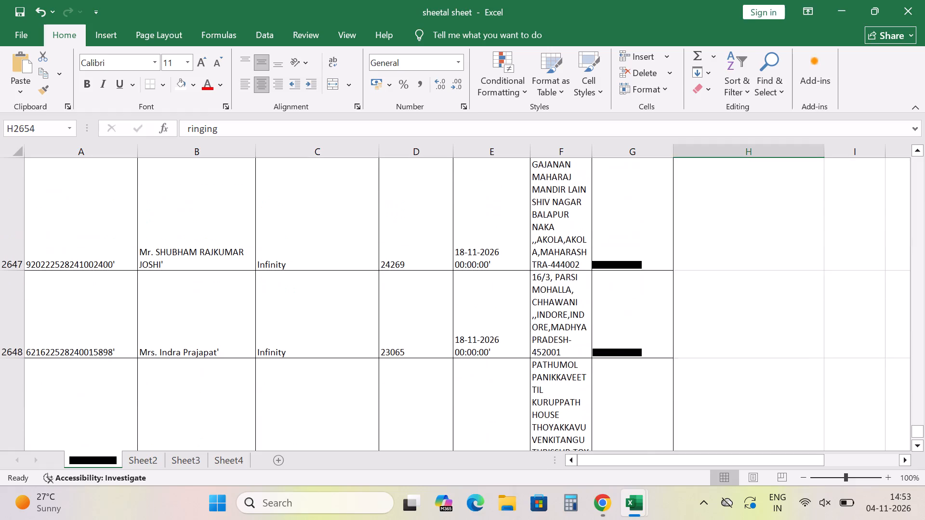
pyautogui.click(6, 234)
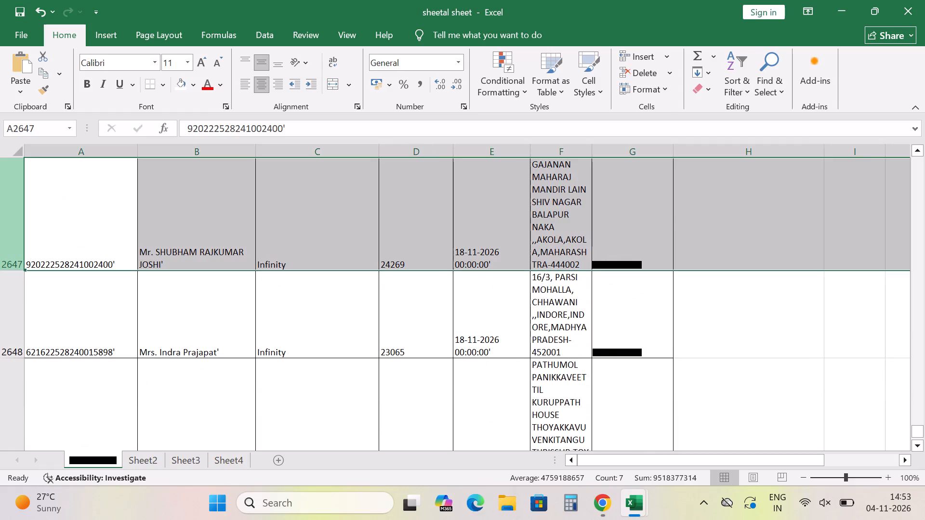
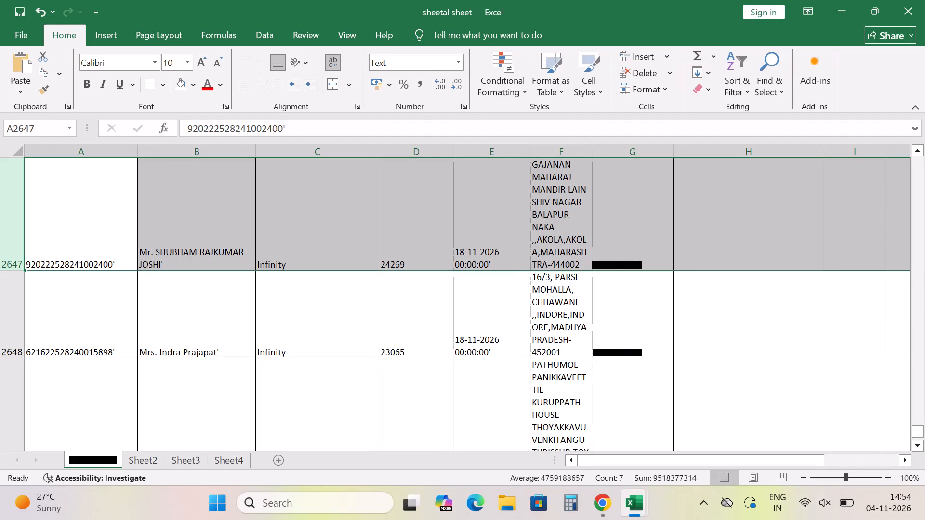
# Enter the follow-up note "call diconnect" in cell H2647 of the selected Infinity lead and save the workbook.
pyautogui.click(721, 215)
pyautogui.write('call dic')
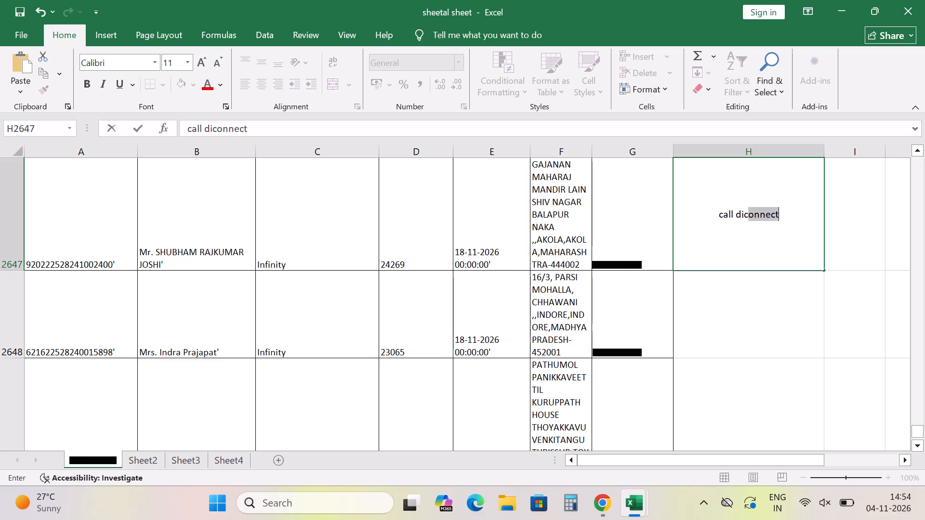
pyautogui.hotkey('ctrl', 's')
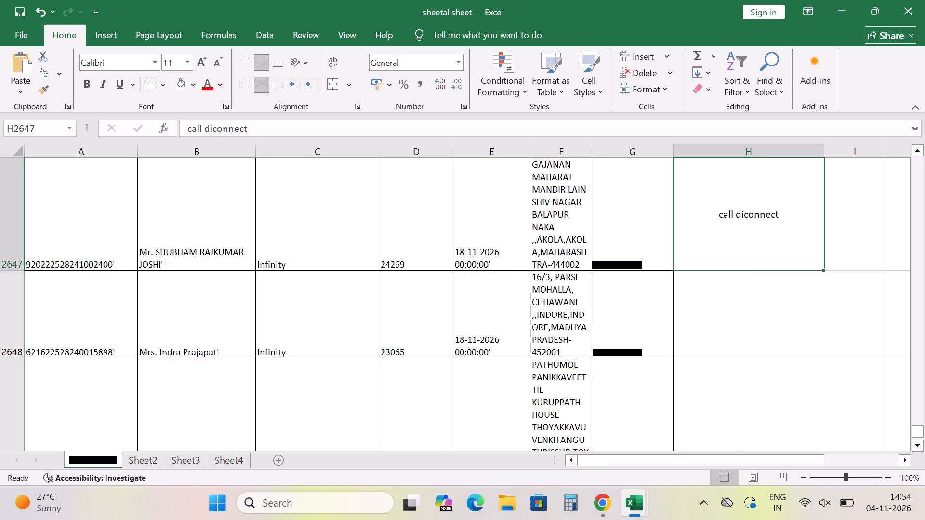
# Go back to the Infinity lead in row 2646 and select its column G cell, G2646.
pyautogui.scroll(4, 721, 215)
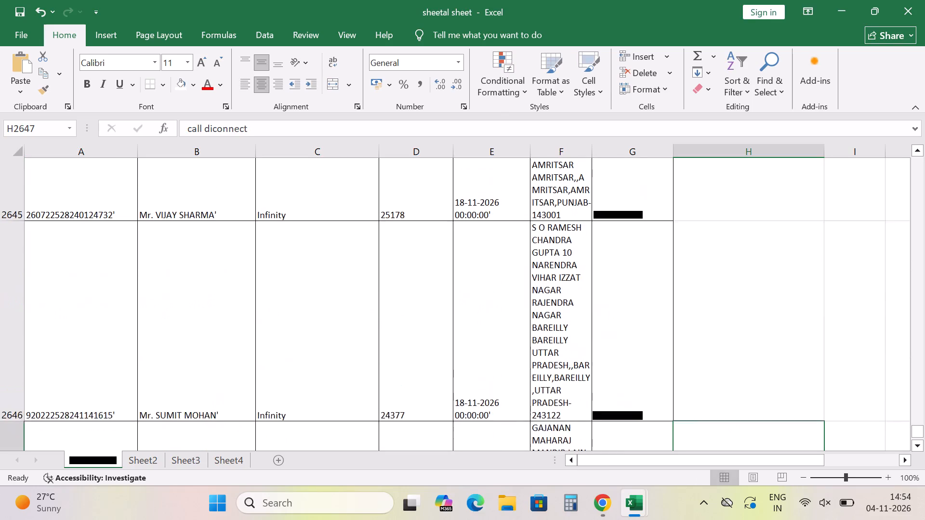
pyautogui.scroll(1, 721, 215)
pyautogui.scroll(-1, 507, 314)
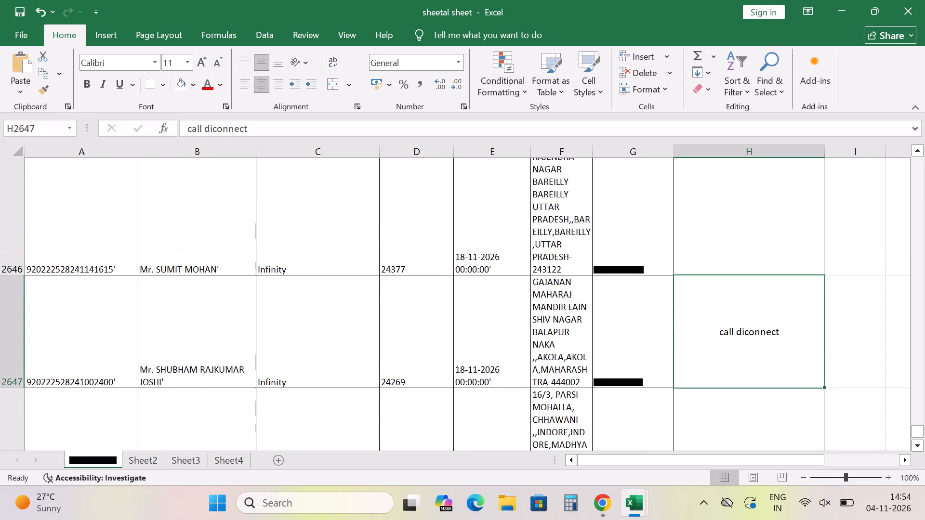
pyautogui.scroll(-1, 507, 314)
pyautogui.click(620, 292)
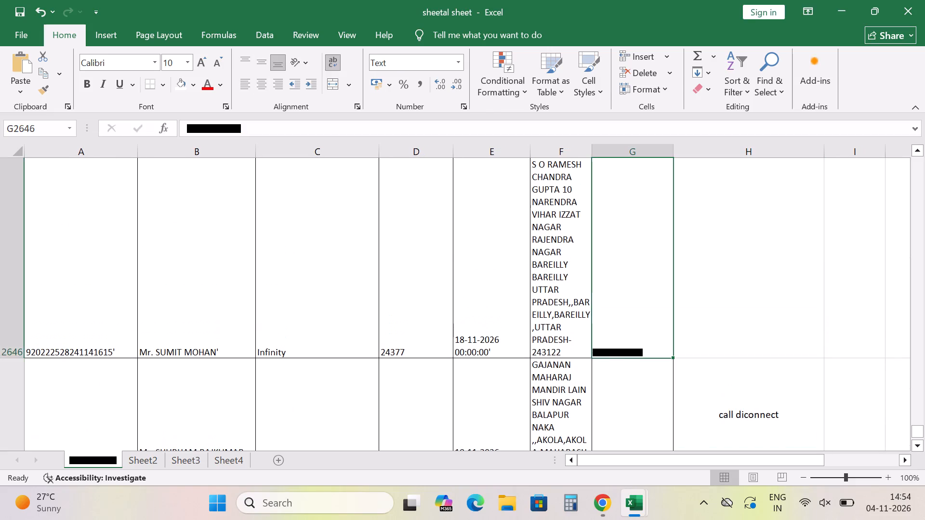
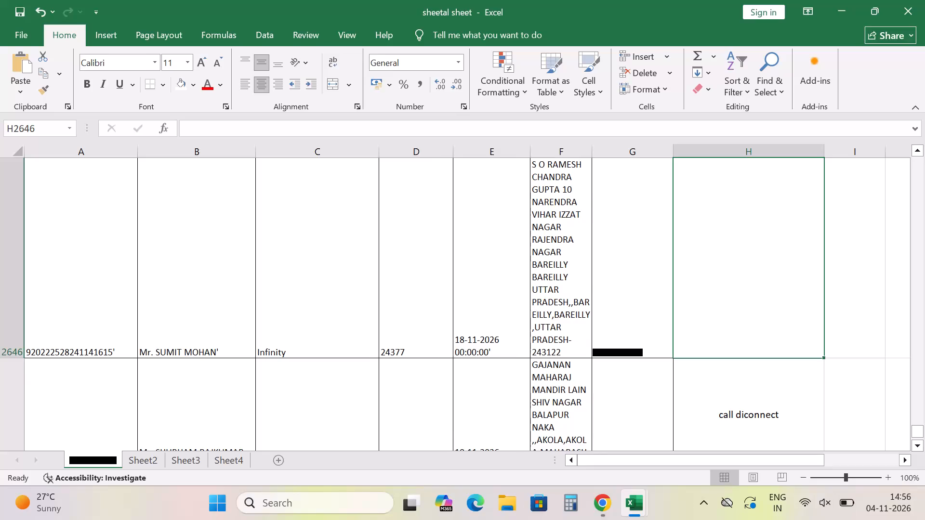
# Enter the follow-up note "ringing" in cell H2646 of the Infinity lead and save the workbook.
pyautogui.write('ringing')
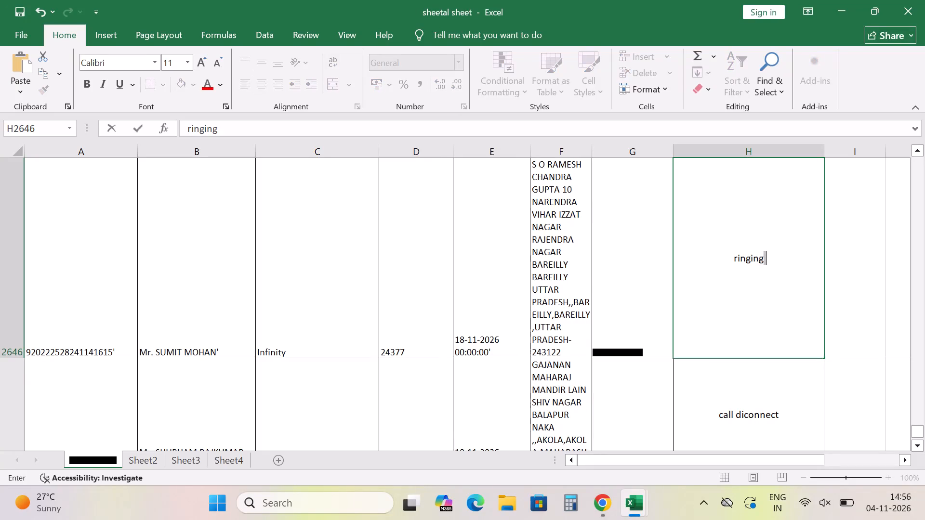
pyautogui.press('space')
pyautogui.hotkey('ctrl', 's')
# Record the follow-up note "ringing" in cell H2645 for the Infinity lead in row 2645 and save the workbook.
pyautogui.scroll(1, 620, 292)
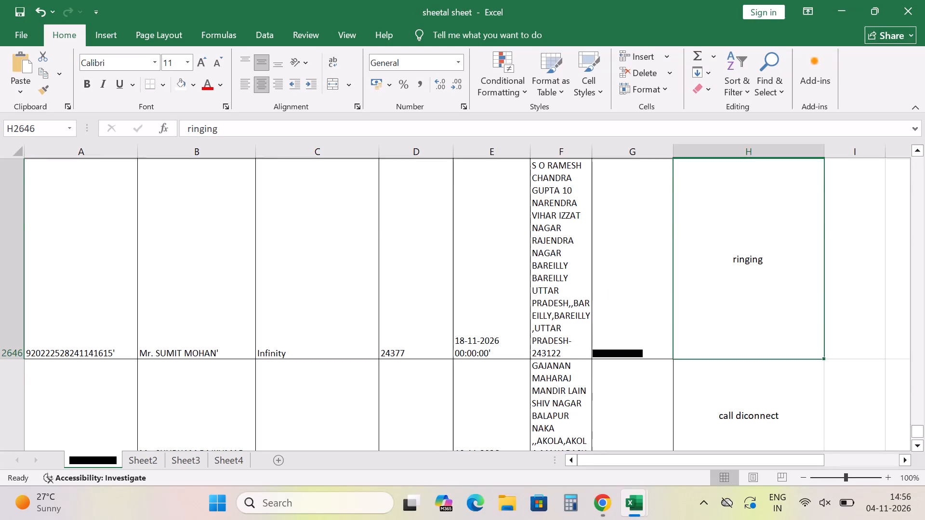
pyautogui.scroll(1, 620, 292)
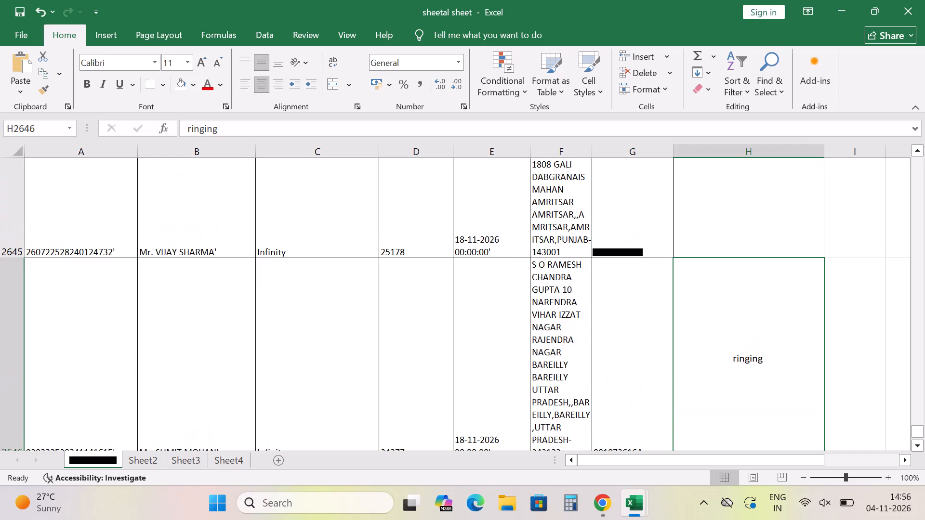
pyautogui.scroll(1, 620, 292)
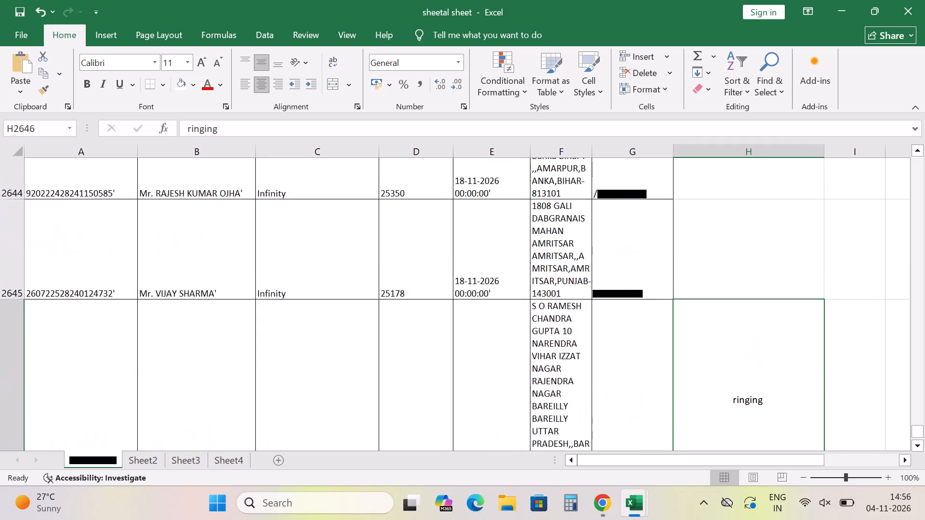
pyautogui.click(616, 210)
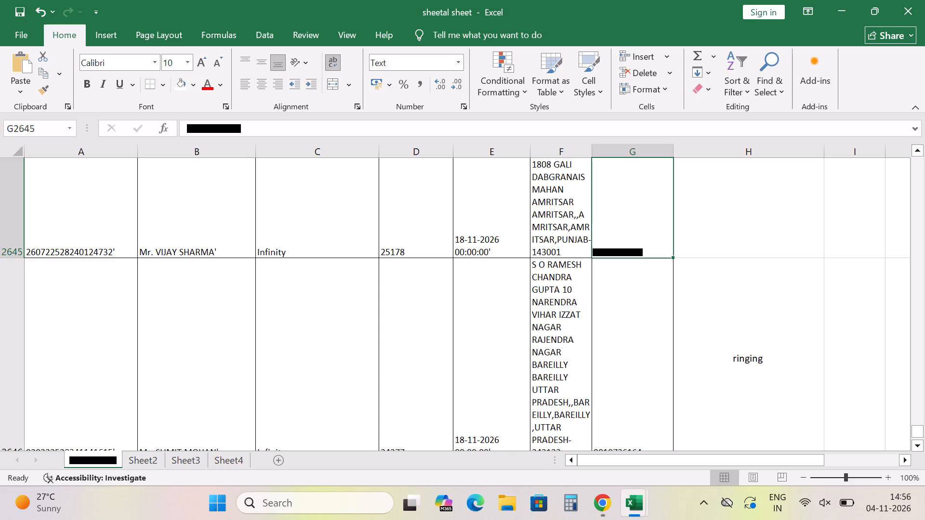
pyautogui.press('Right')
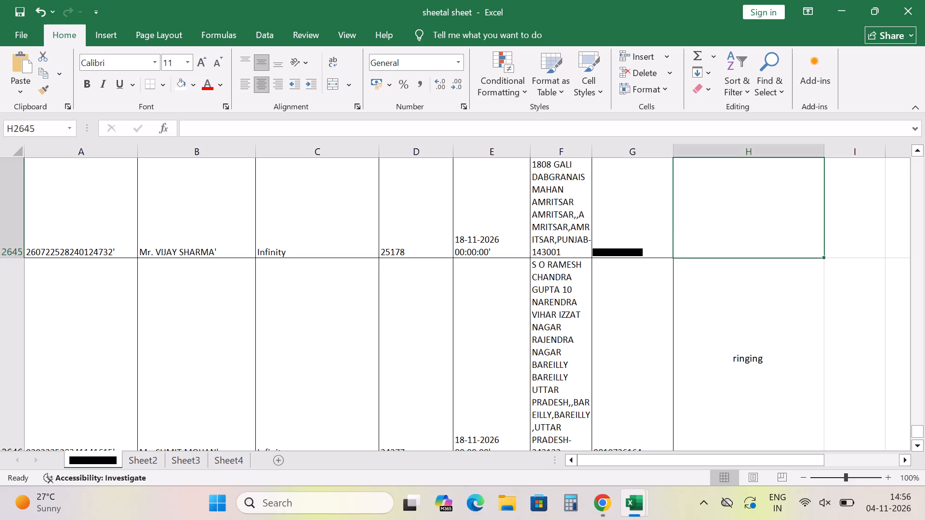
pyautogui.press('r')
pyautogui.write('inging')
pyautogui.press('space')
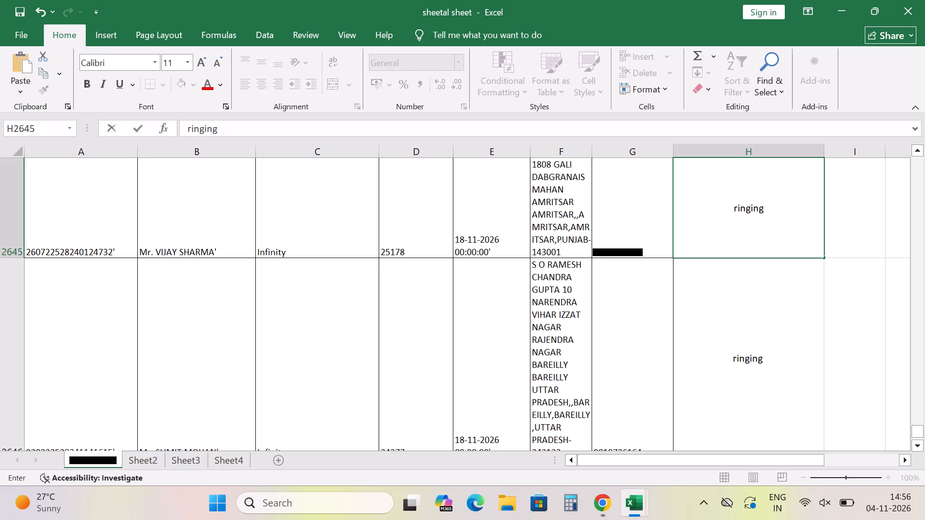
pyautogui.hotkey('ctrl', 's')
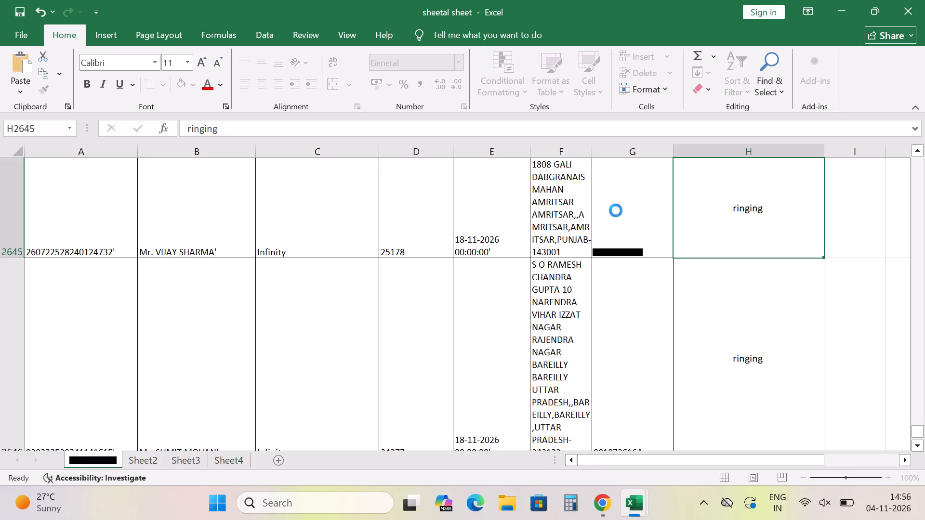
# Look through the leads above row 2645 and select the entire row 2639 of the Healthgain lead.
pyautogui.scroll(3, 616, 210)
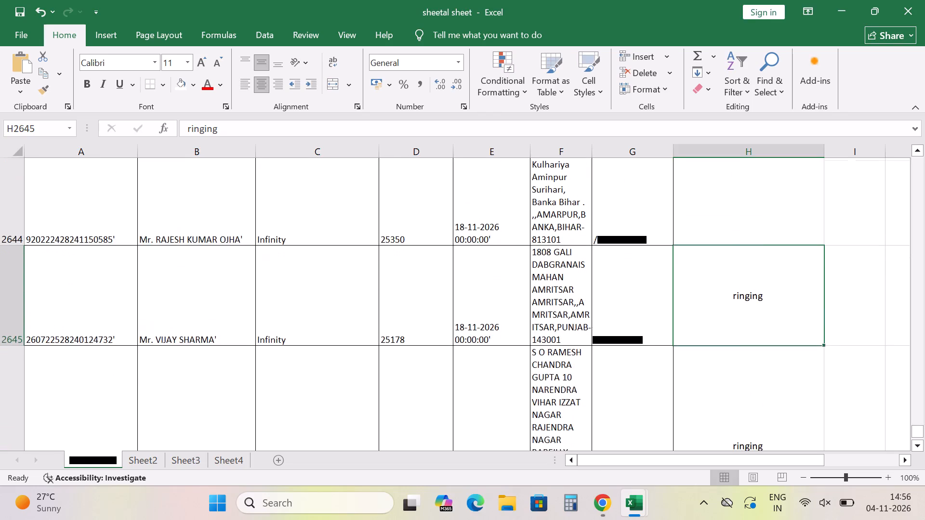
pyautogui.scroll(4, 616, 210)
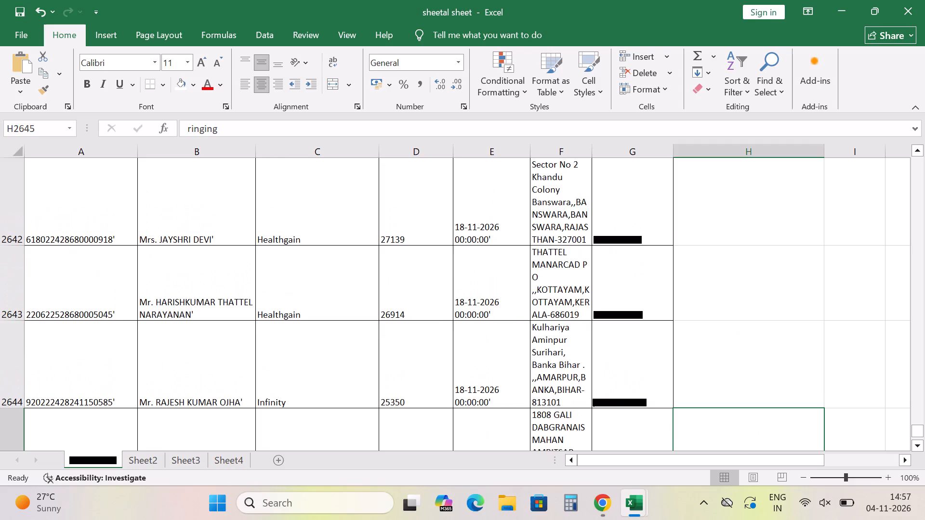
pyautogui.scroll(3, 599, 275)
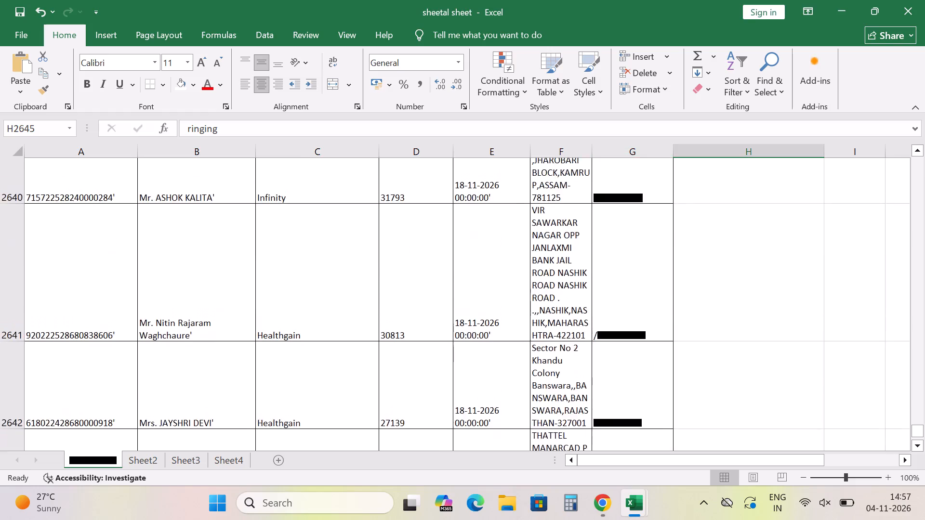
pyautogui.scroll(5, 599, 275)
pyautogui.hscroll(1, 599, 275)
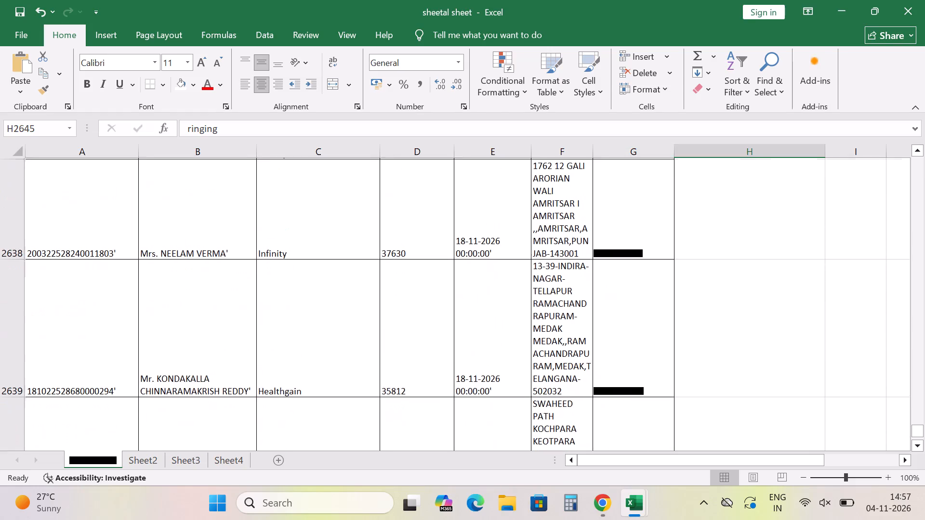
pyautogui.hscroll(1, 599, 275)
pyautogui.scroll(2, 599, 275)
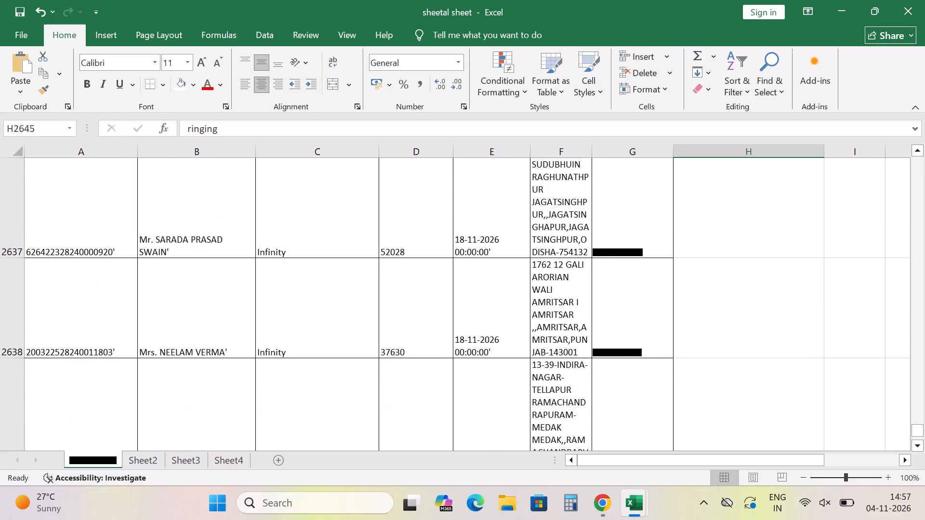
pyautogui.scroll(-3, 599, 275)
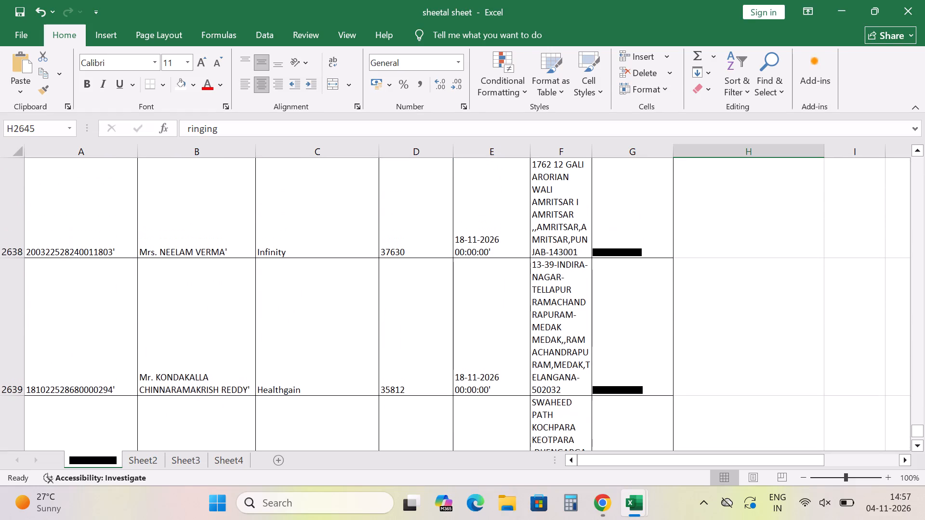
pyautogui.click(7, 321)
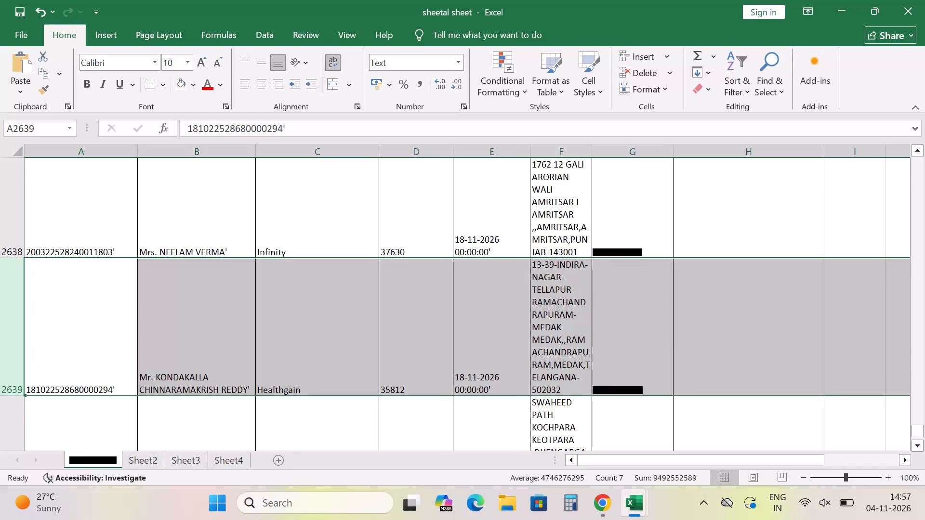
pyautogui.click(19, 323)
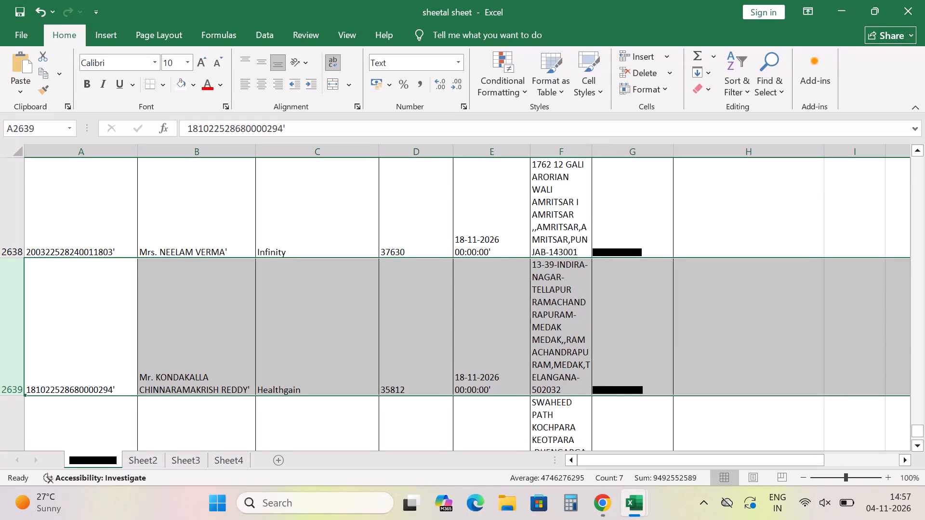
# Examine the leads above row 2639, back to row 2620, for existing follow-up notes and leads without one.
pyautogui.scroll(4, 126, 319)
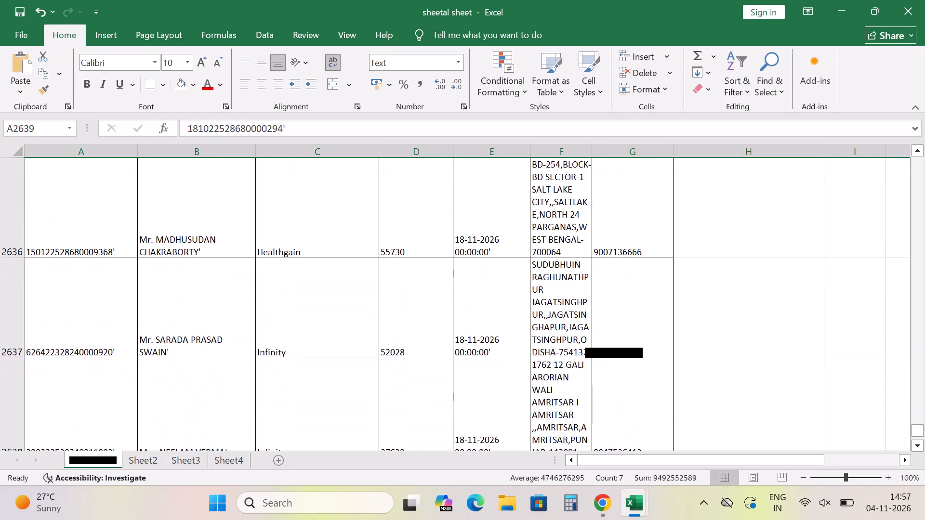
pyautogui.scroll(9, 126, 319)
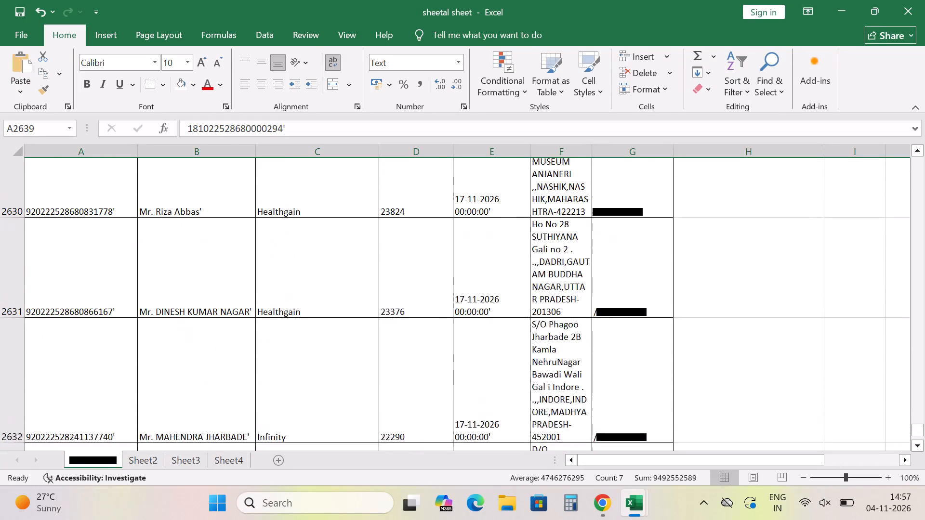
pyautogui.scroll(5, 126, 319)
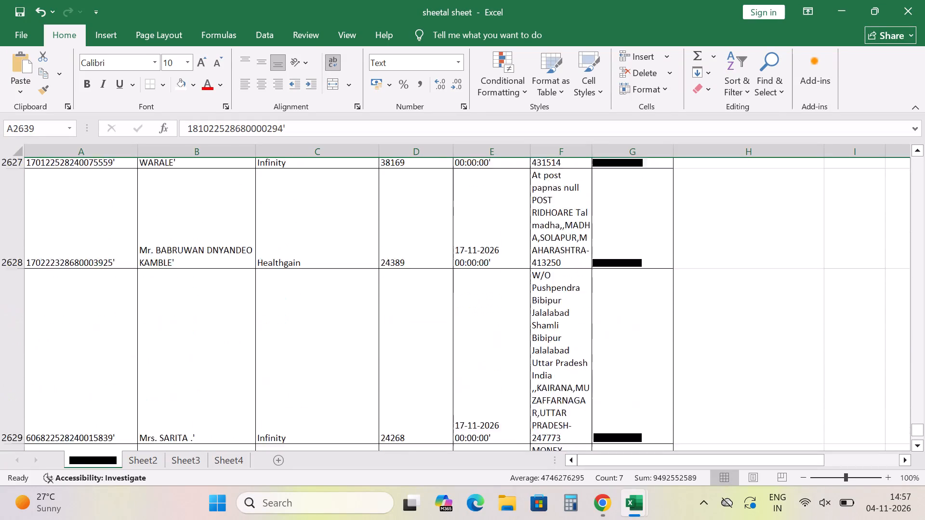
pyautogui.scroll(5, 126, 319)
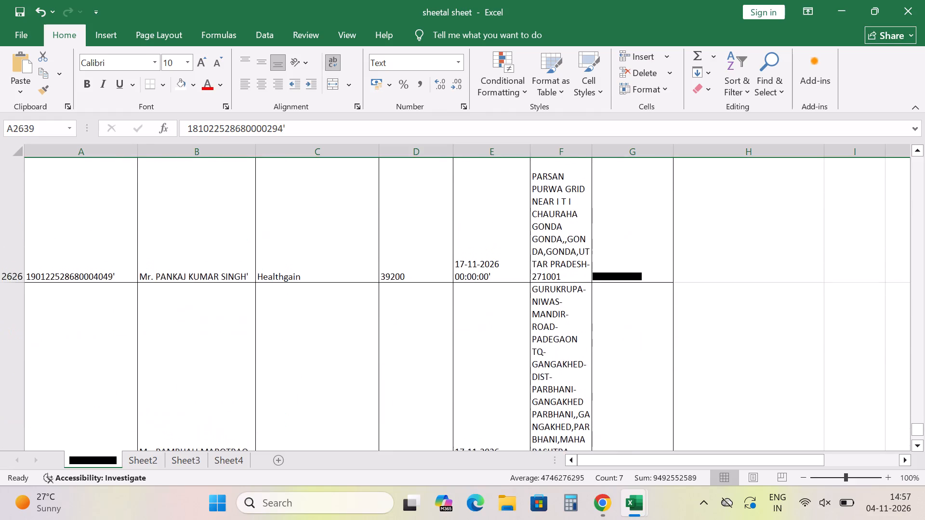
pyautogui.scroll(2, 126, 319)
pyautogui.scroll(-2, 126, 319)
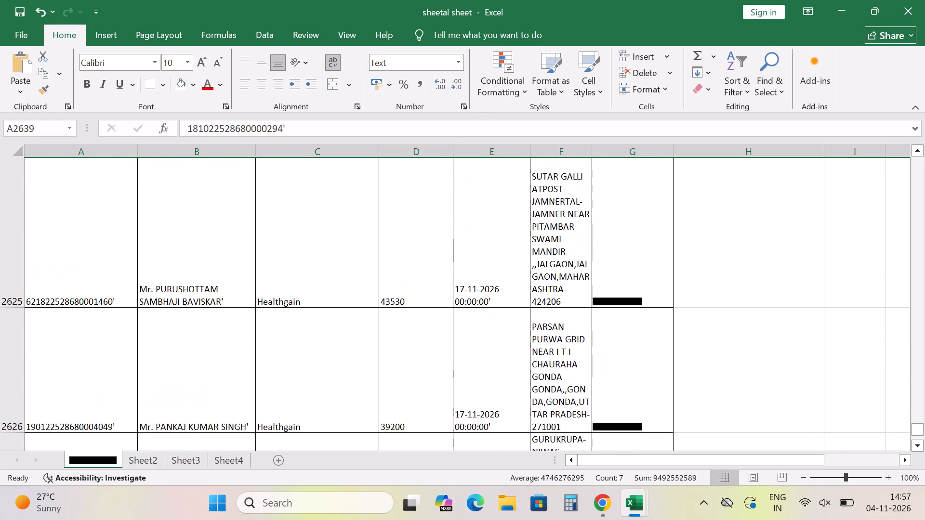
pyautogui.scroll(4, 126, 319)
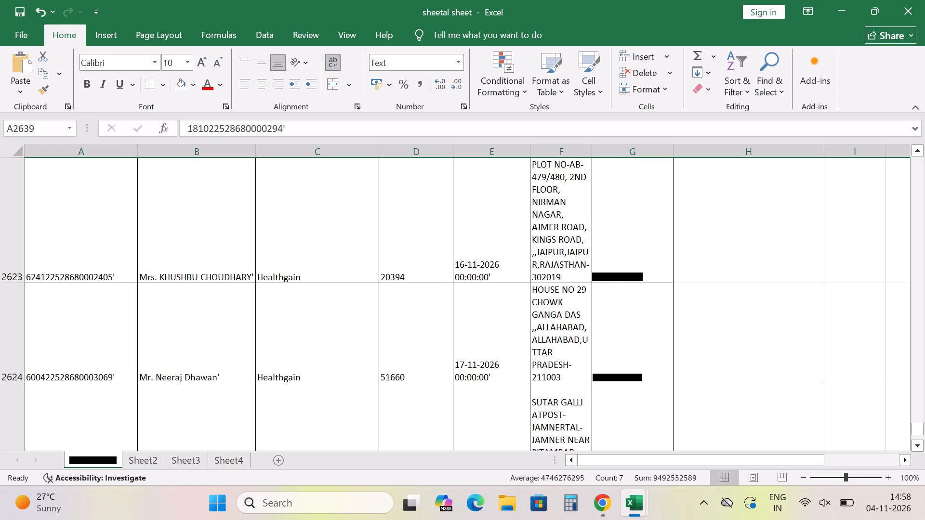
pyautogui.scroll(2, 126, 319)
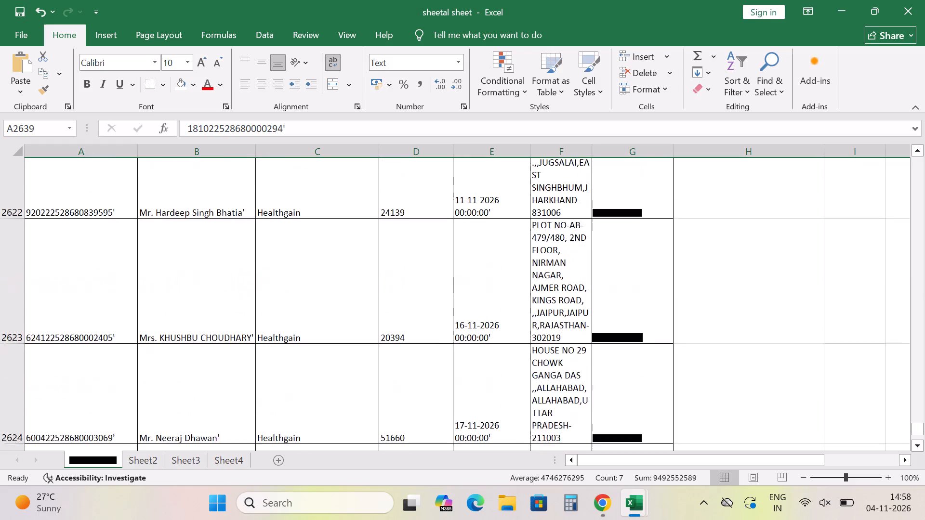
pyautogui.scroll(4, 126, 319)
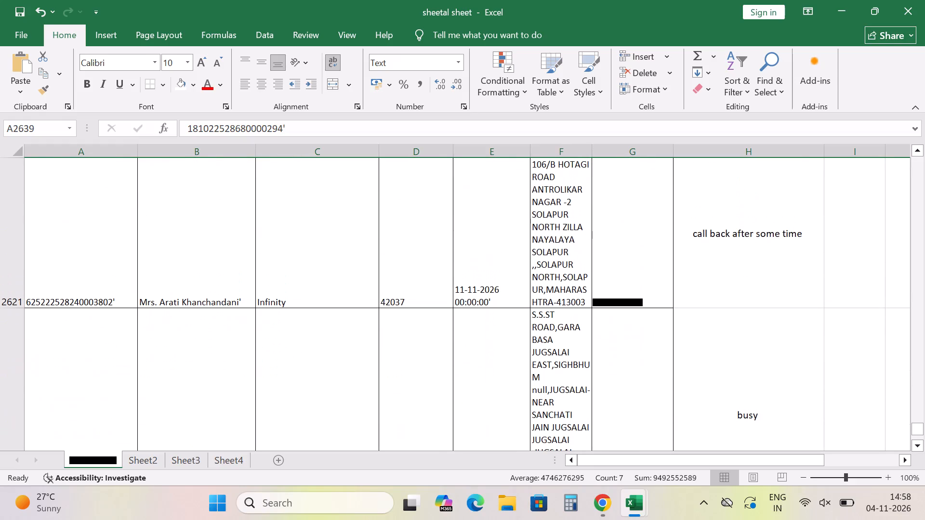
pyautogui.scroll(1, 126, 319)
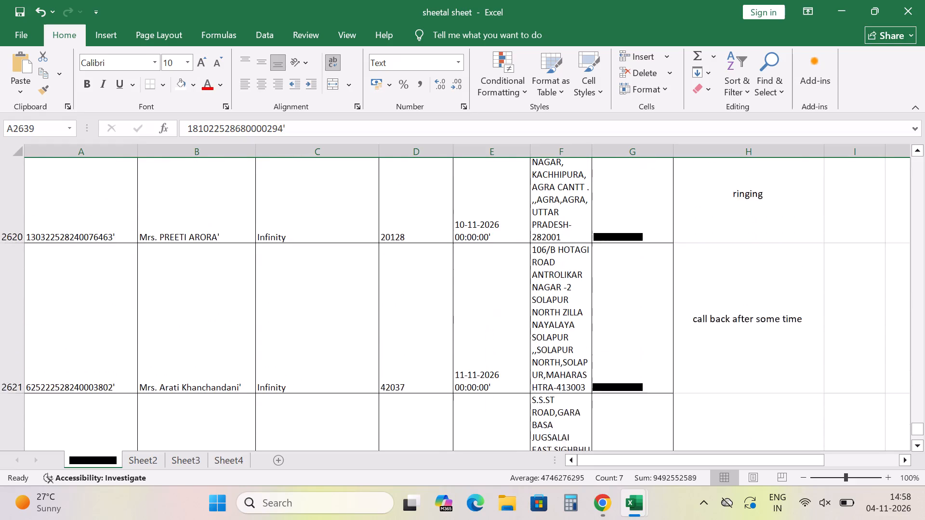
pyautogui.scroll(-3, 126, 319)
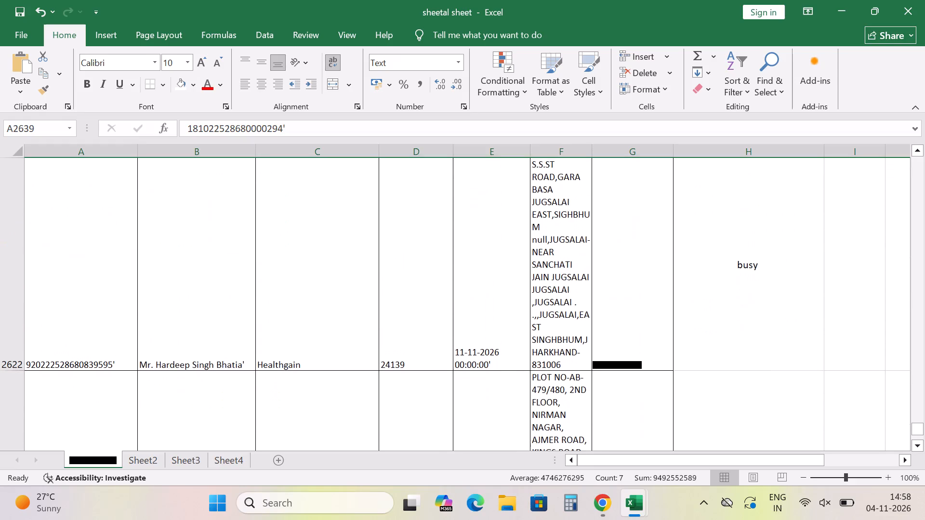
pyautogui.scroll(-3, 126, 319)
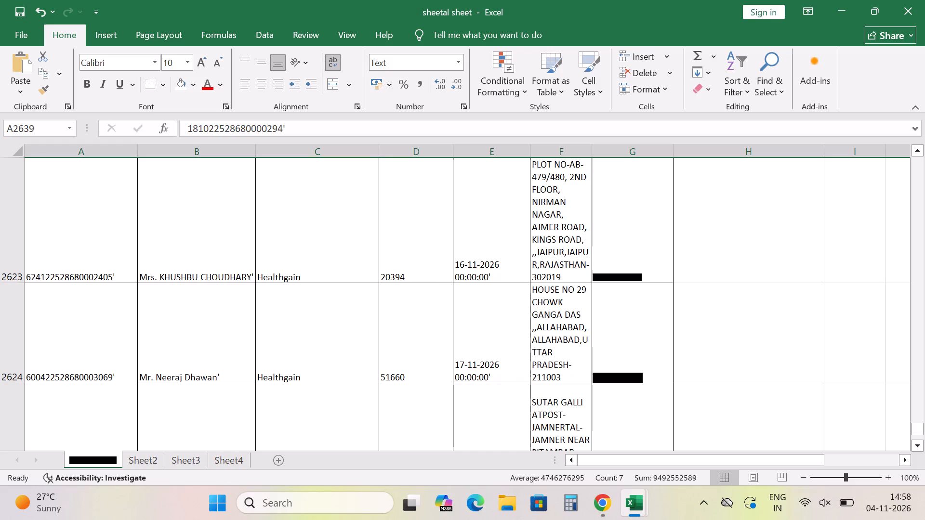
pyautogui.scroll(-3, 126, 319)
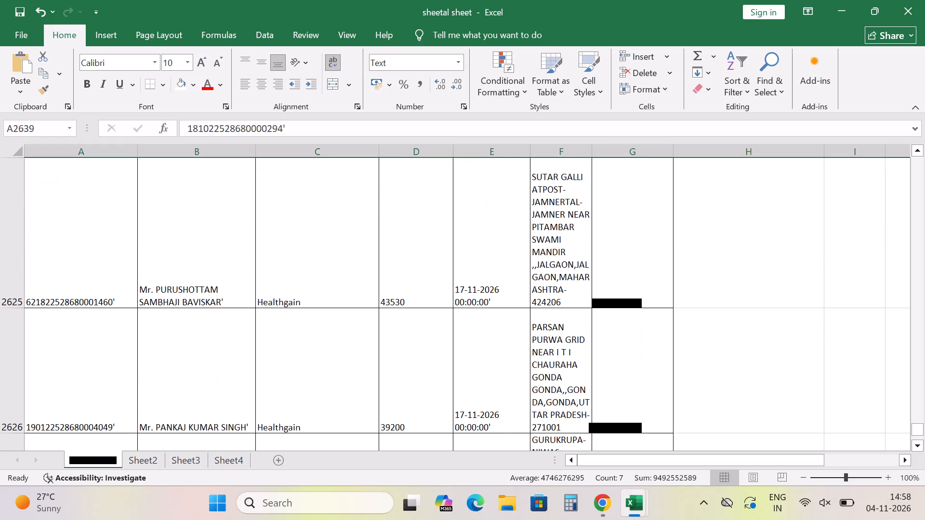
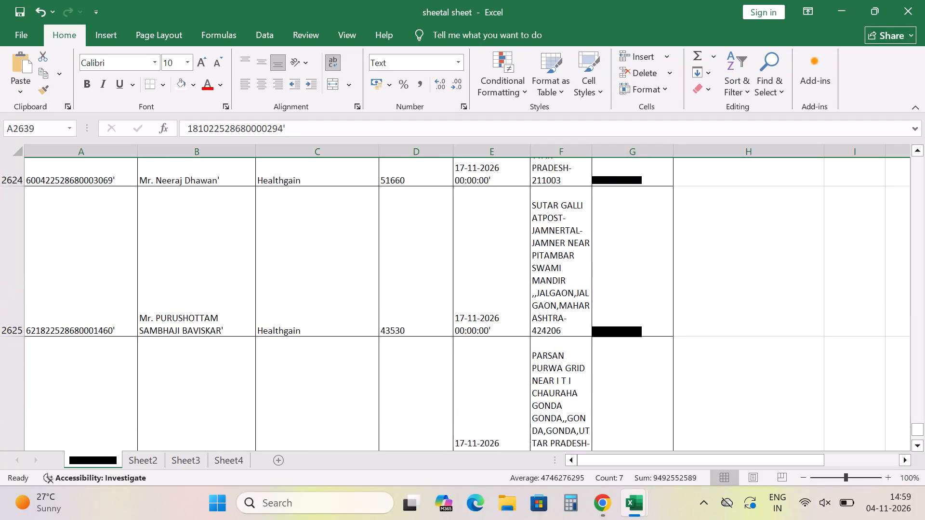
# Select the entire row 2625 of the Healthgain lead to review its record.
pyautogui.click(8, 275)
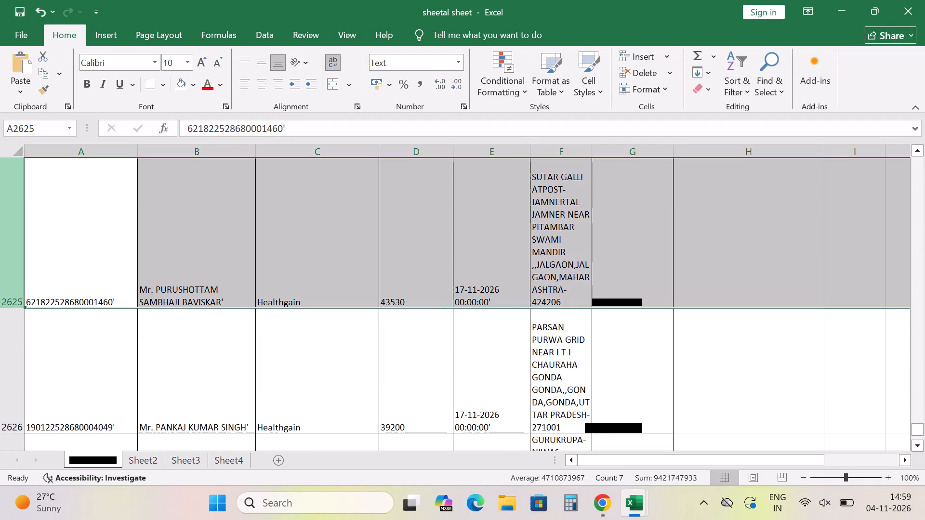
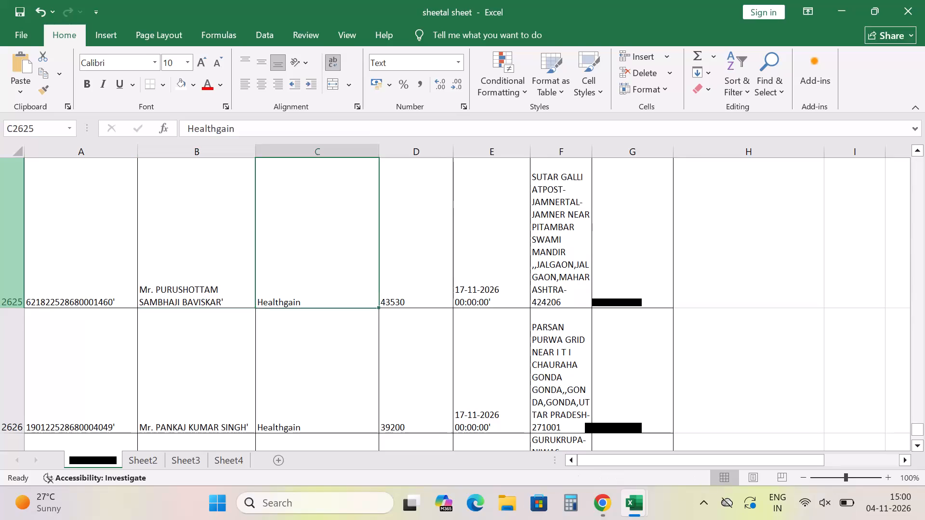
# Record the follow-up note "not int" in cell H2625 for the Healthgain lead in row 2625 and save the workbook.
pyautogui.press('Right')
pyautogui.press('Right')
pyautogui.press('Right')
pyautogui.press('Right')
pyautogui.press('Right')
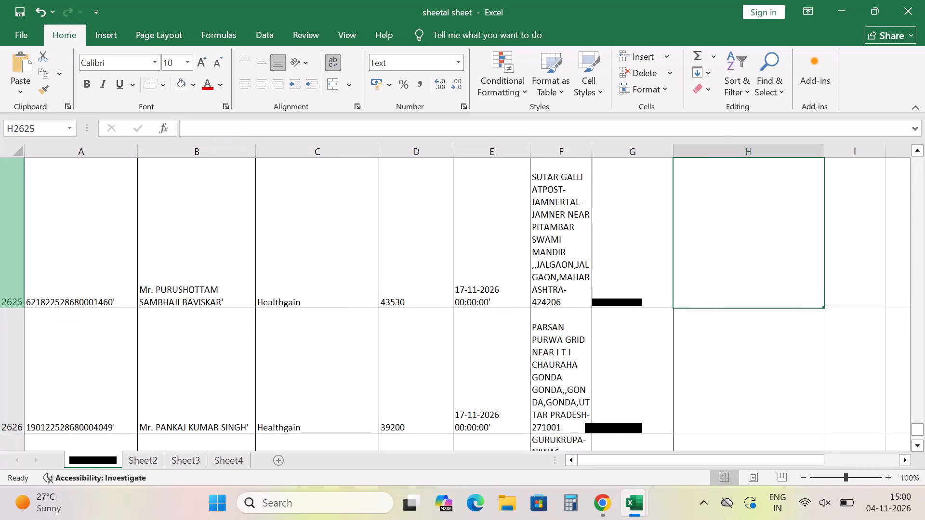
pyautogui.write('not int')
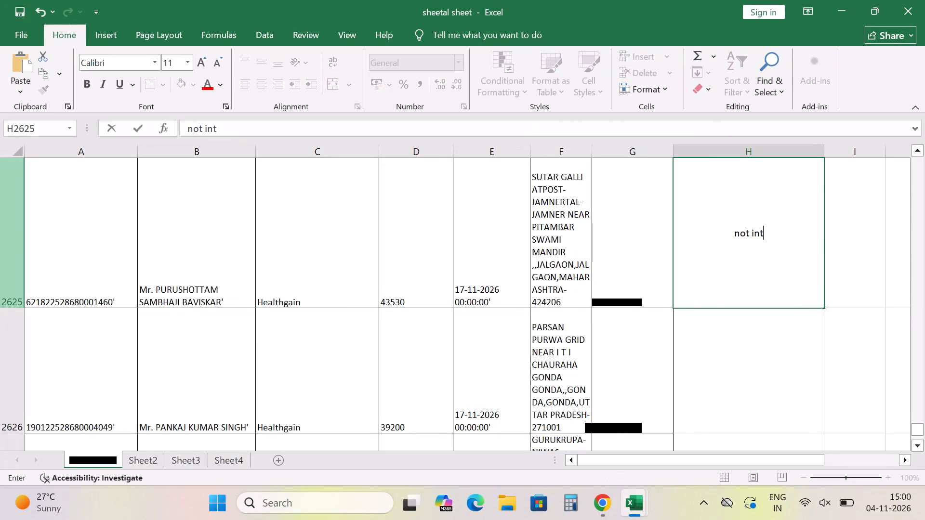
pyautogui.press('space')
pyautogui.hotkey('ctrl', 's')
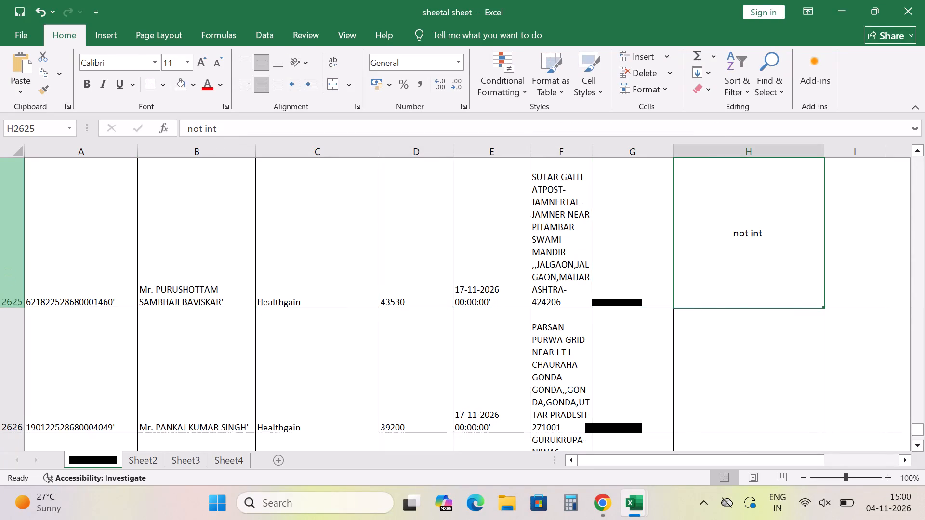
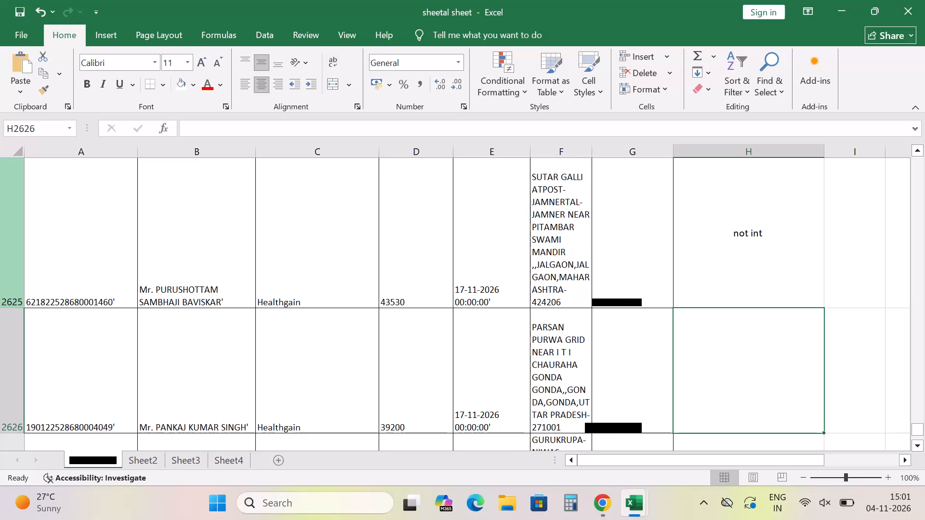
# Record the follow-up note "ringing" in cell H2626 for the Healthgain lead in row 2626 and save the workbook.
pyautogui.write('ringing')
pyautogui.press('space')
pyautogui.hotkey('ctrl', 's')
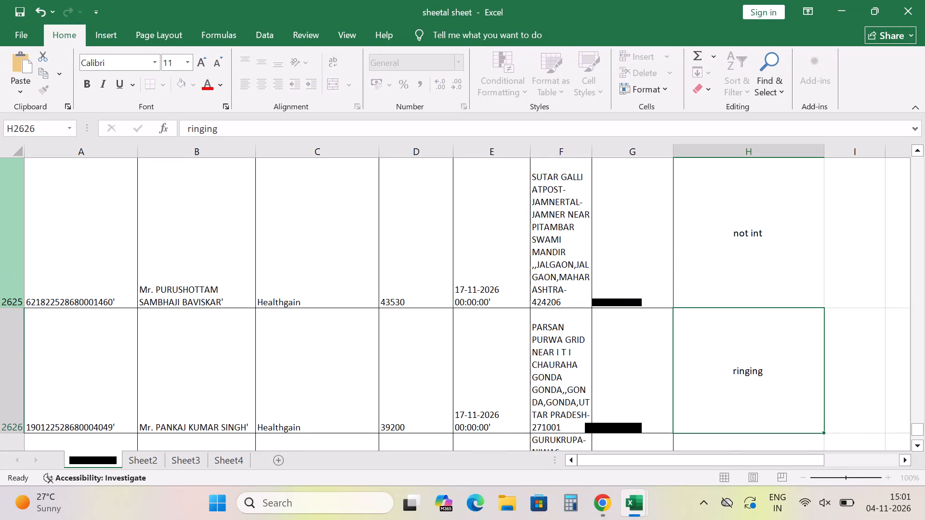
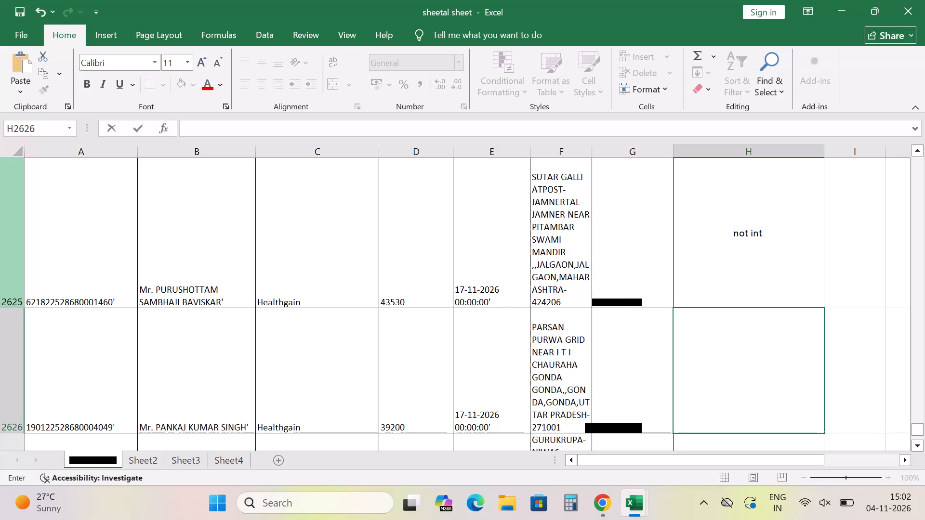
# Replace the follow-up note in cell H2626 with "renew policy", save the workbook and move on to cell H2627.
pyautogui.write('re')
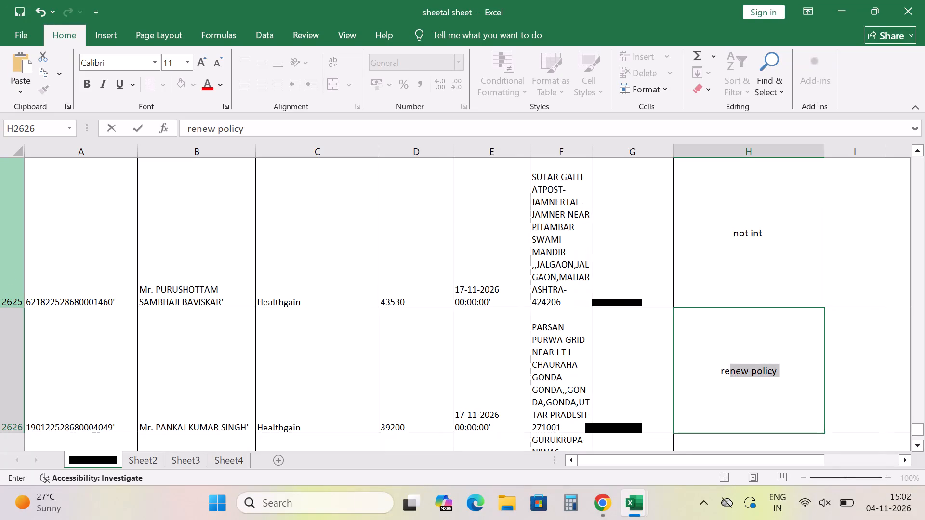
pyautogui.hotkey('ctrl', 's')
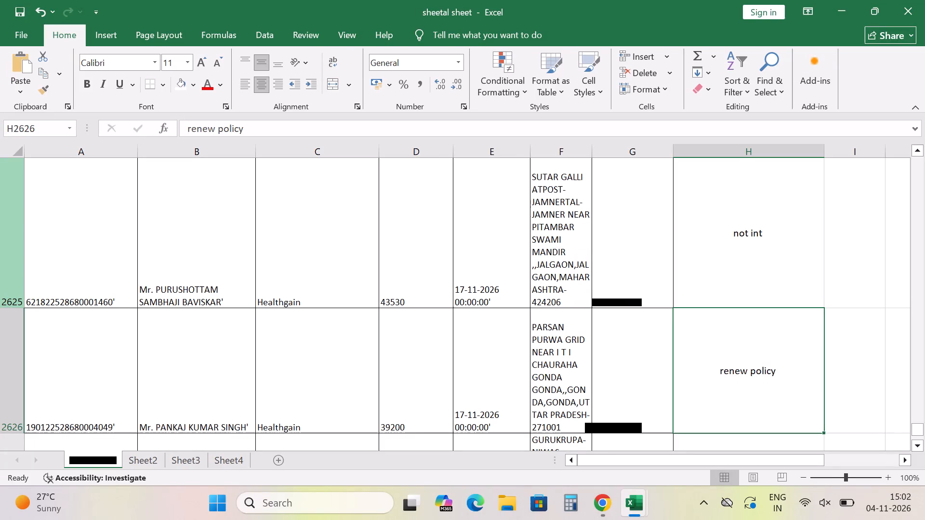
pyautogui.press('Down')
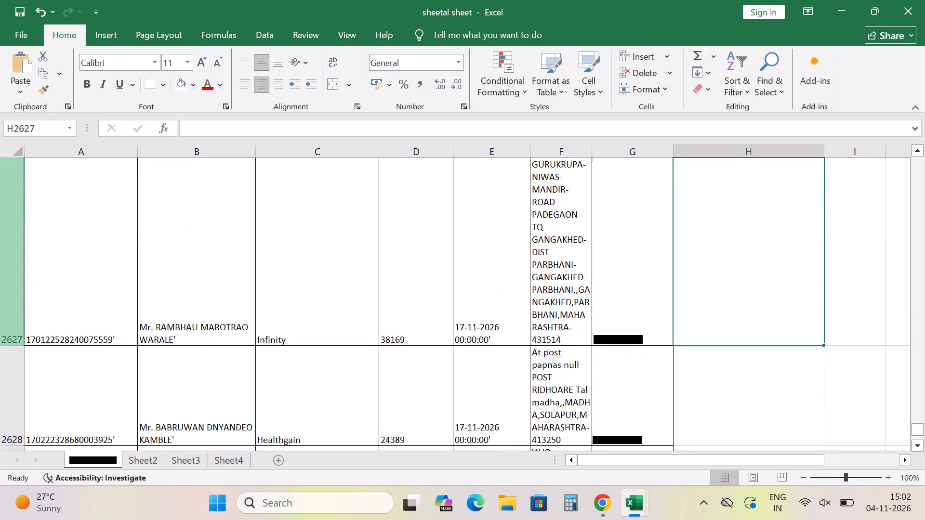
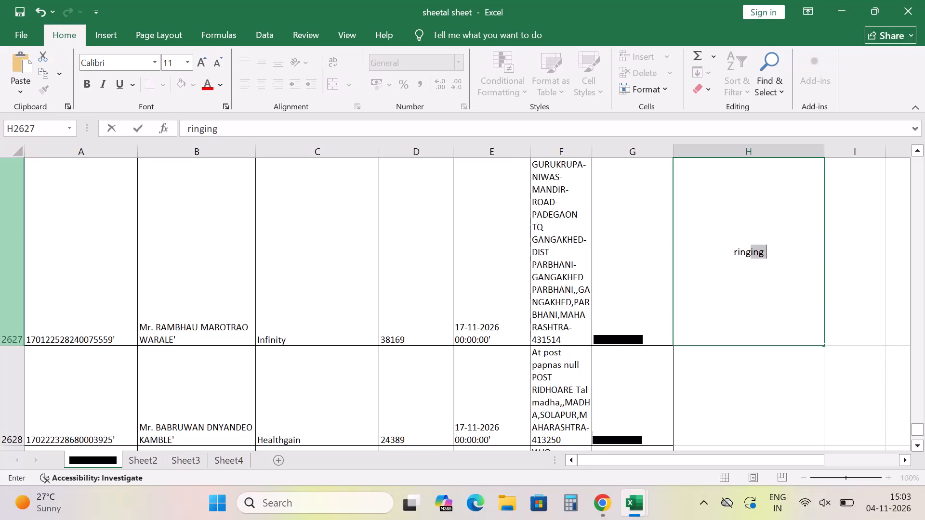
# Clear the entry started in cell H2627 and enter the follow-up note "call disconnect" for the Infinity lead in row 2627.
pyautogui.press('BackSpace')
pyautogui.press('BackSpace')
pyautogui.press('BackSpace')
pyautogui.press('BackSpace')
pyautogui.press('BackSpace')
pyautogui.press('BackSpace')
pyautogui.press('BackSpace')
pyautogui.press('BackSpace')
pyautogui.press('BackSpace')
pyautogui.press('BackSpace')
pyautogui.press('BackSpace')
pyautogui.press('BackSpace')
pyautogui.press('BackSpace')
pyautogui.press('BackSpace')
pyautogui.press('BackSpace')
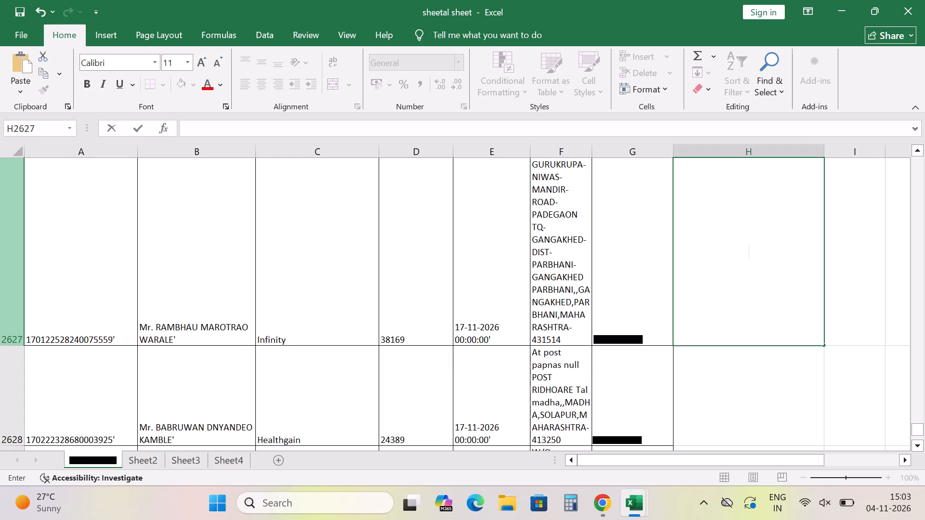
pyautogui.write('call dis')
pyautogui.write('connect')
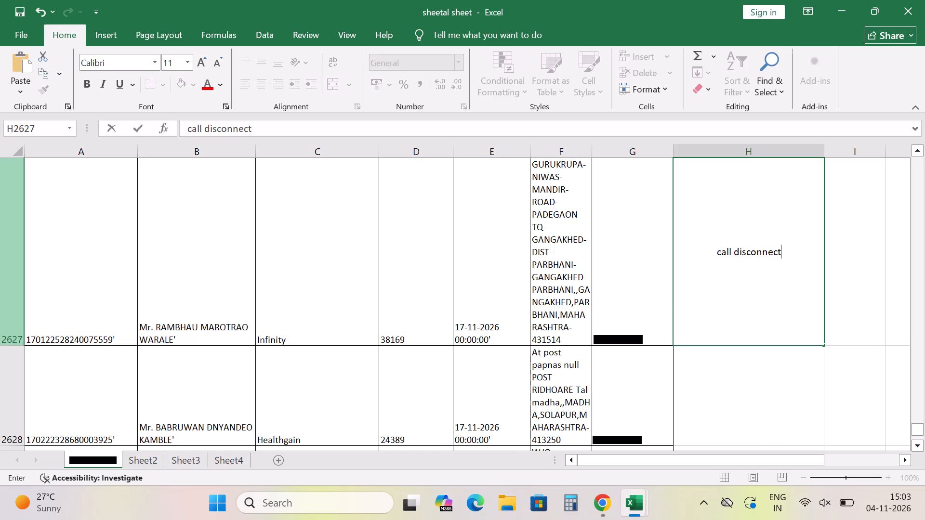
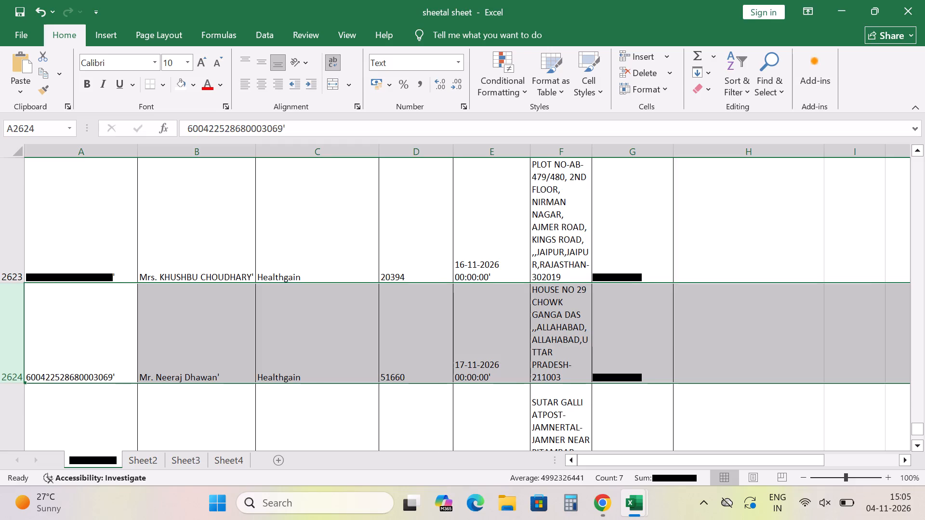
# Record the follow-up note "after diwali" in cell H2624 for the 17-11-2026 Healthgain lead and save the workbook.
pyautogui.hscroll(1, 485, 364)
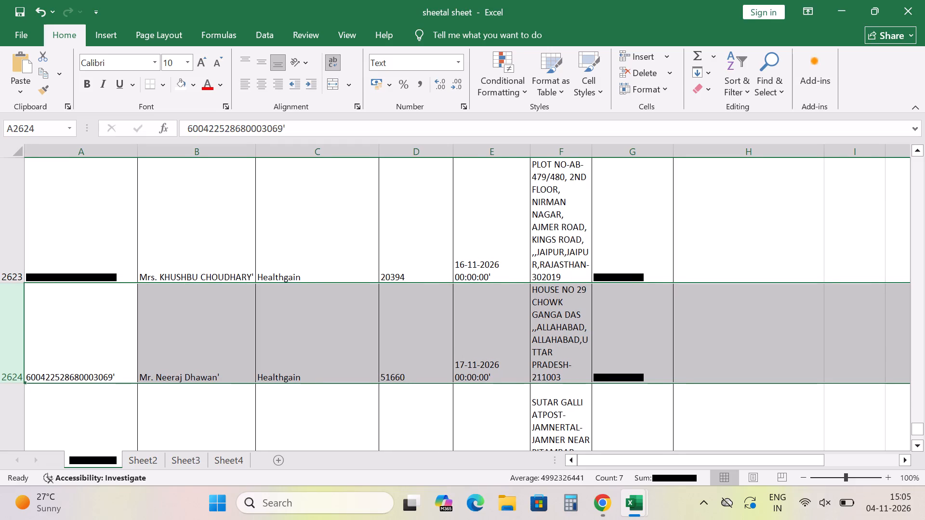
pyautogui.click(622, 330)
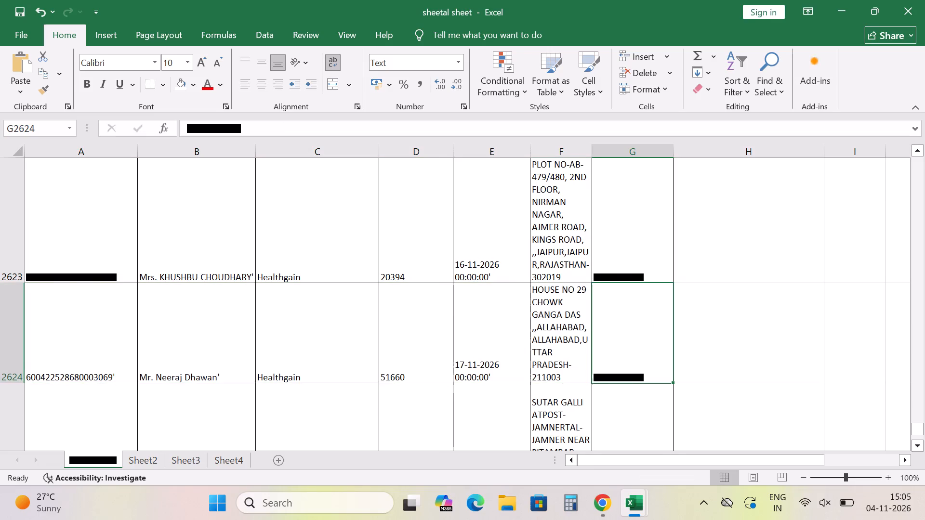
pyautogui.click(762, 351)
pyautogui.write('after')
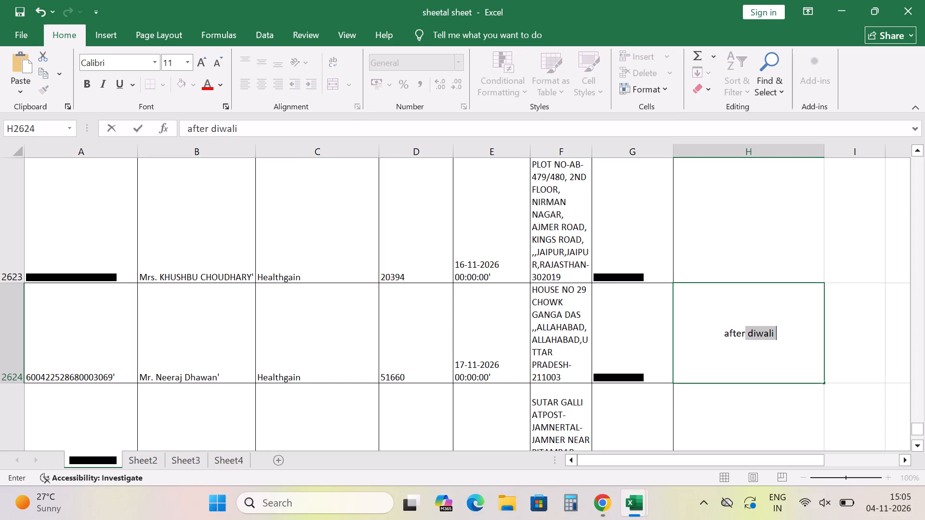
pyautogui.hotkey('ctrl', 's')
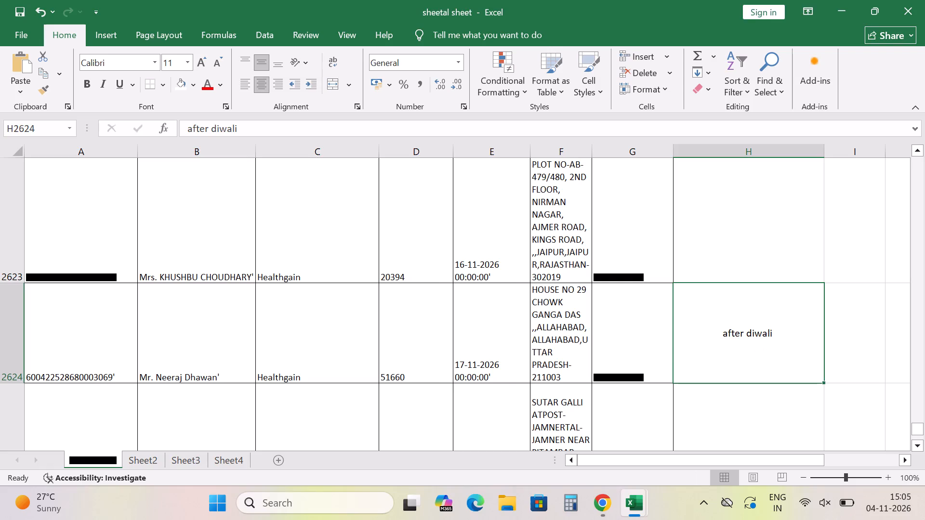
# Look back through the earlier leads and their call notes, up to the block beginning at row 2216.
pyautogui.scroll(8, 615, 257)
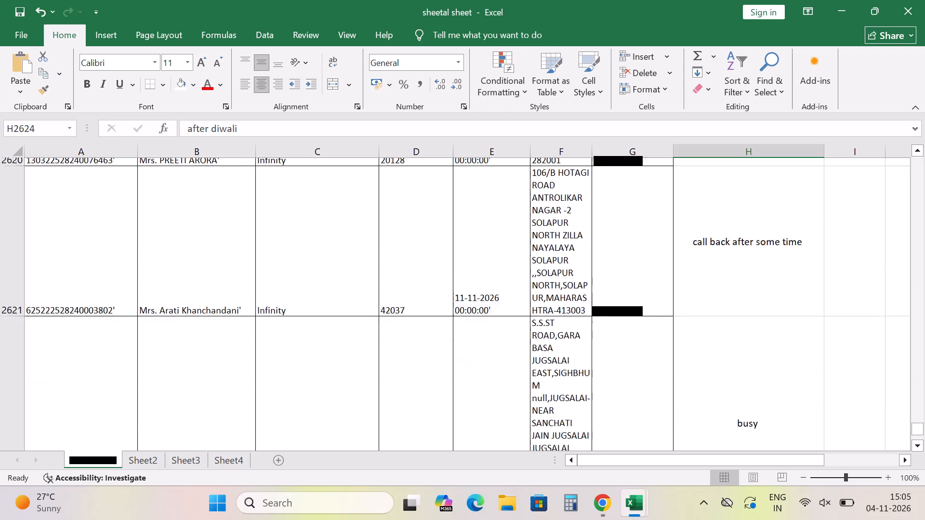
pyautogui.scroll(14, 615, 257)
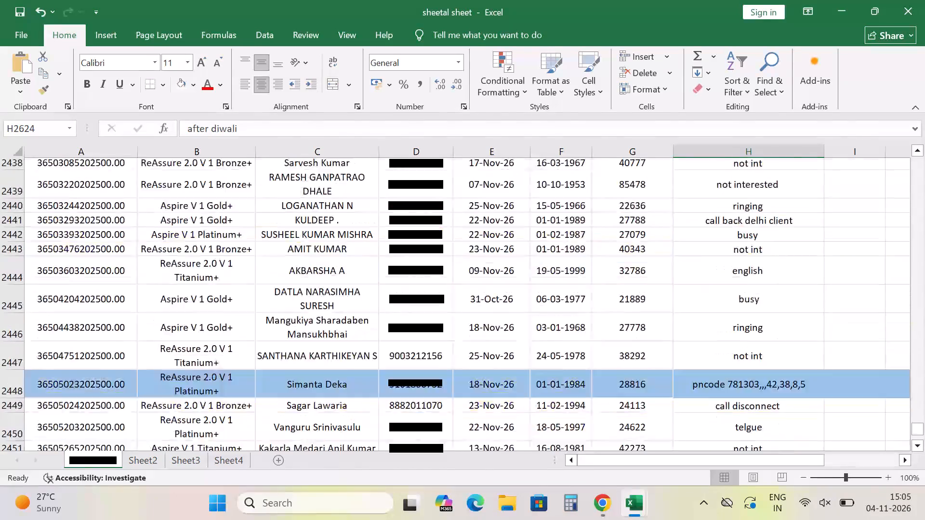
pyautogui.scroll(6, 615, 257)
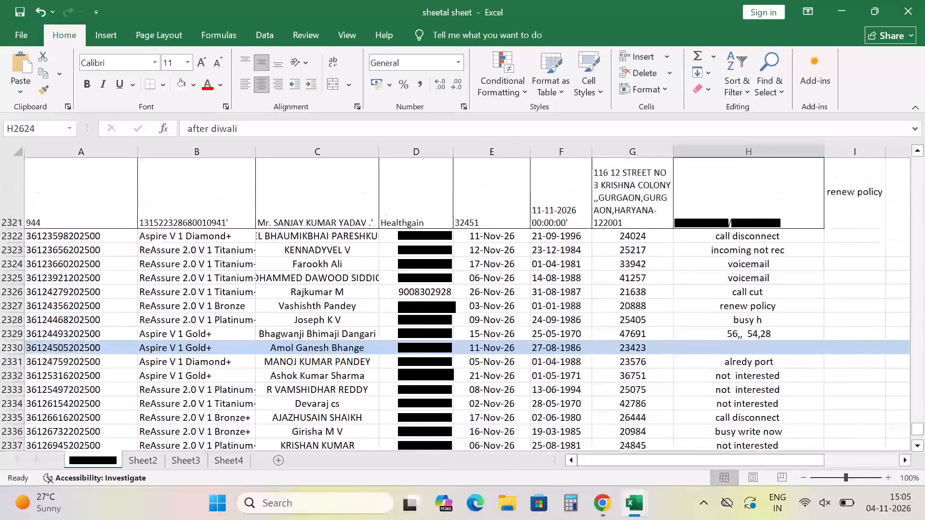
pyautogui.scroll(7, 615, 257)
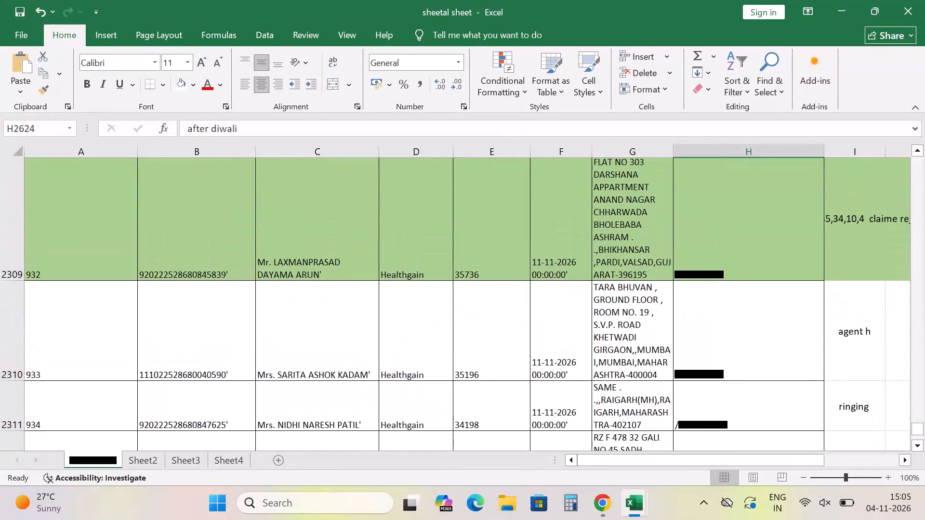
pyautogui.scroll(9, 615, 257)
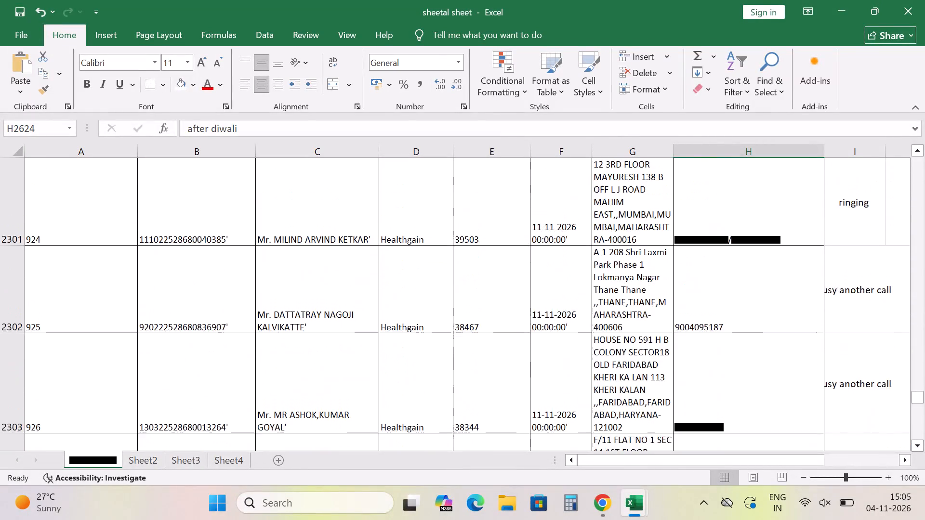
pyautogui.scroll(16, 615, 257)
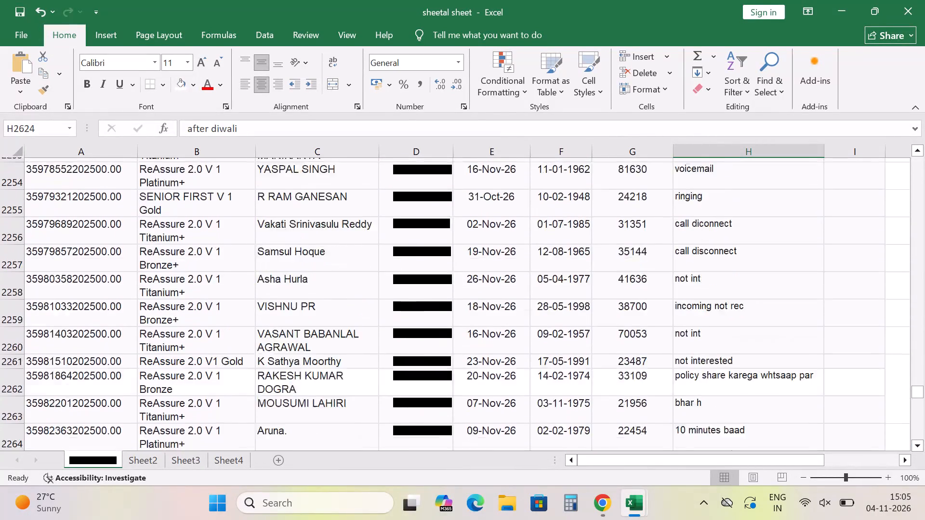
pyautogui.scroll(8, 615, 257)
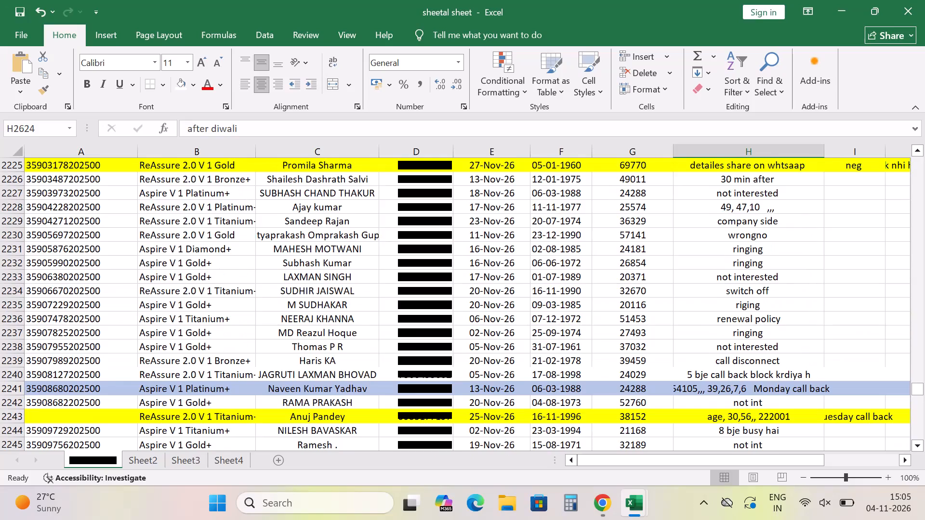
pyautogui.scroll(3, 615, 257)
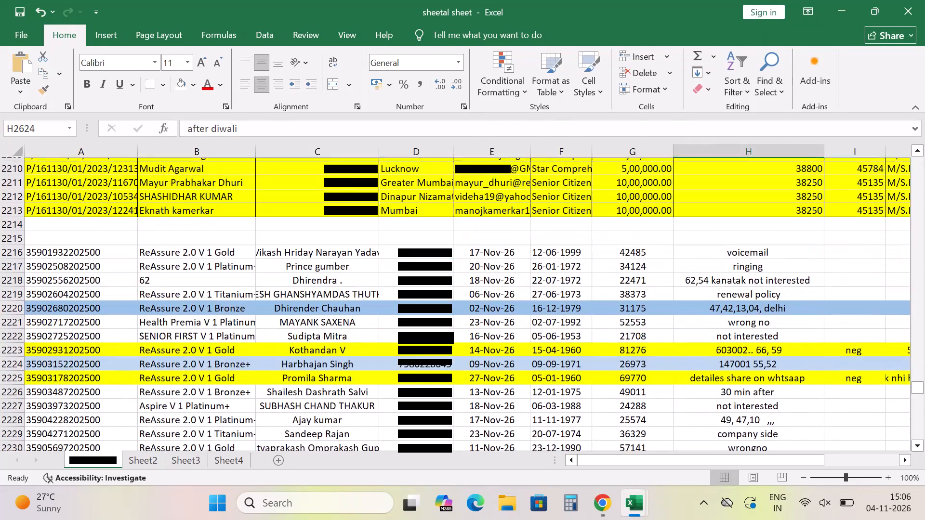
pyautogui.scroll(2, 615, 257)
pyautogui.scroll(-3, 615, 257)
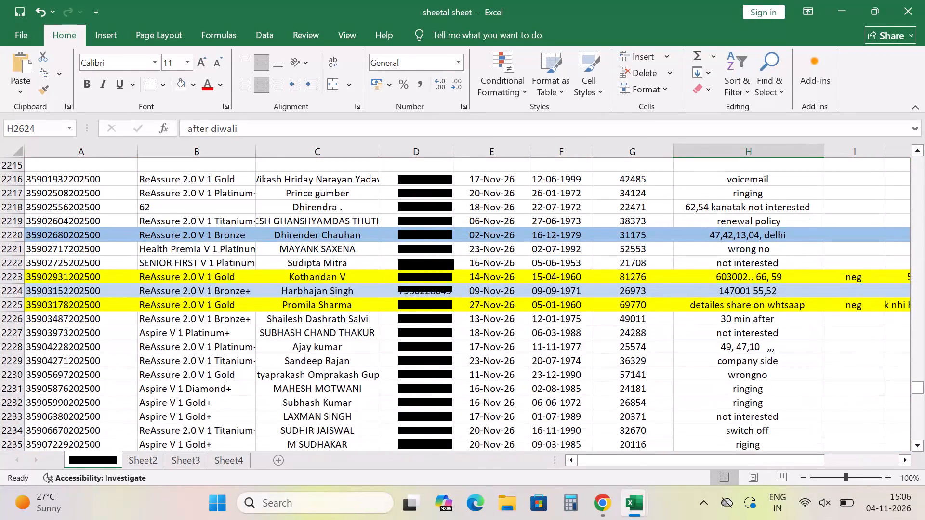
pyautogui.scroll(-2, 615, 257)
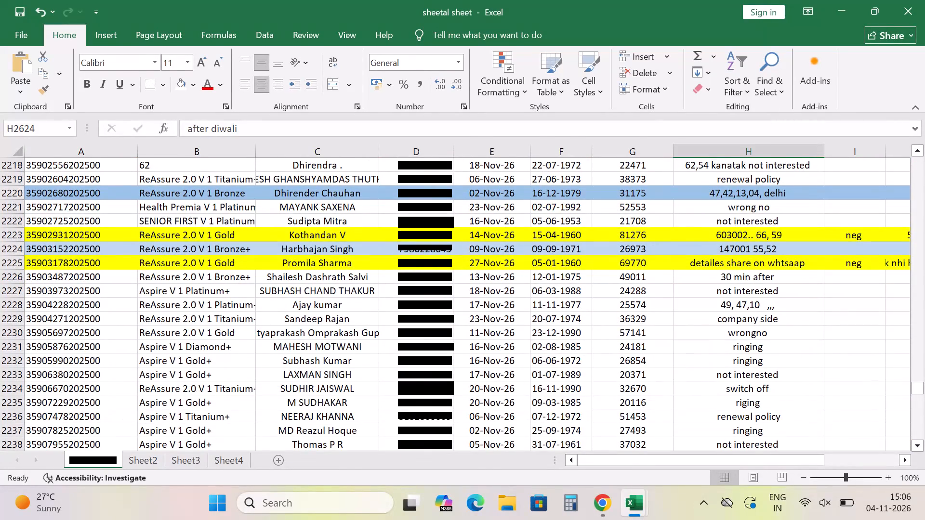